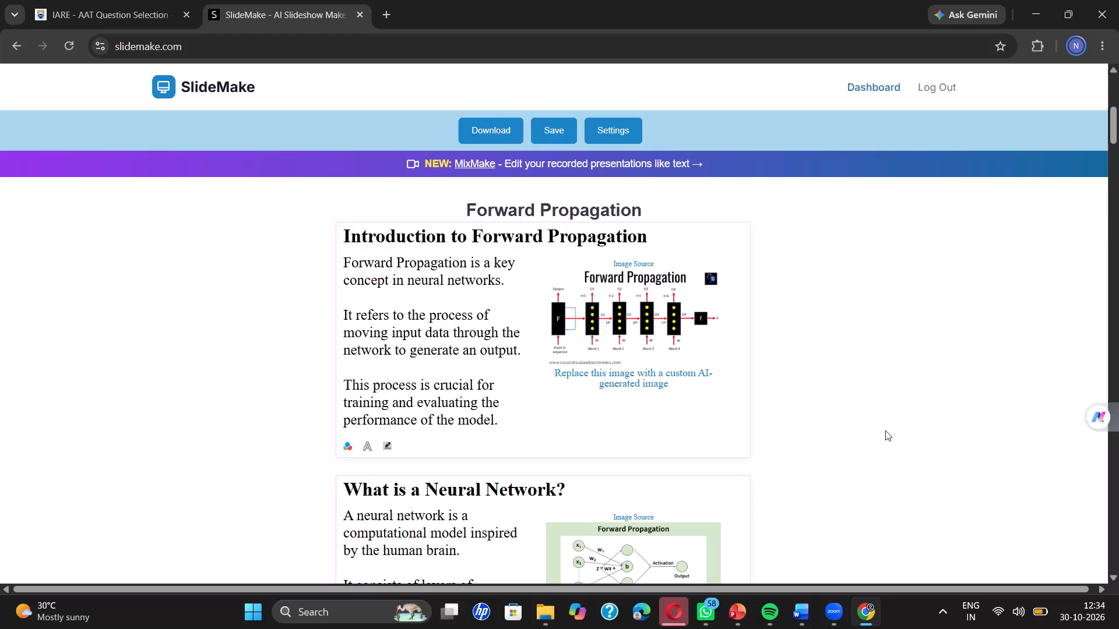
Download the Forward Propagation presentation as a PPTX file with the Plain theme, Optima font and Left template.
scroll(885, 430, up, 1)
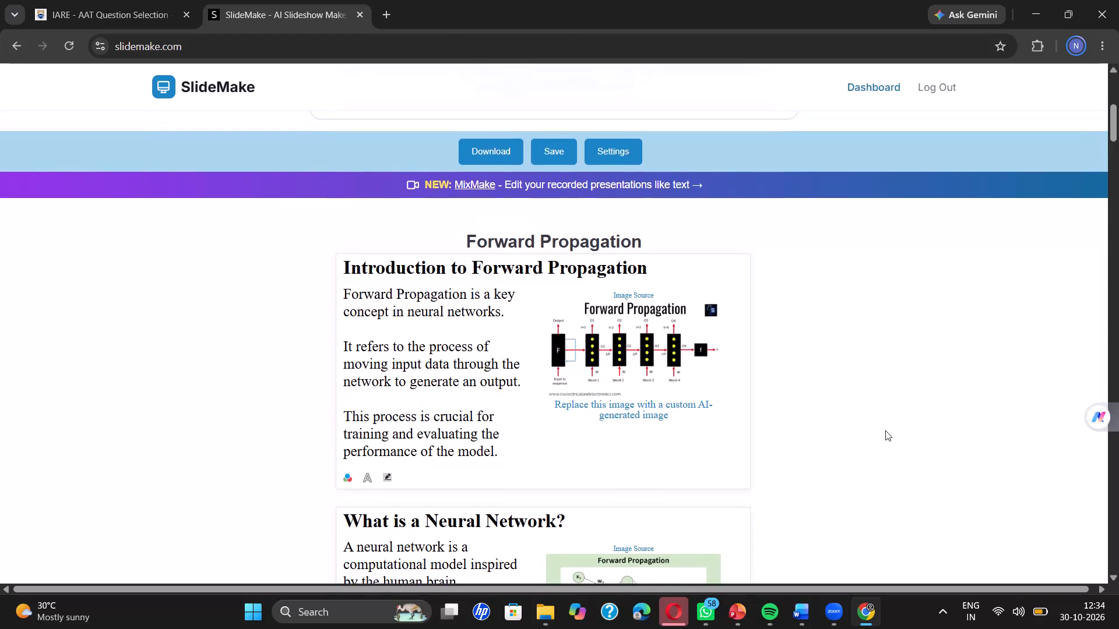
scroll(885, 430, up, 3)
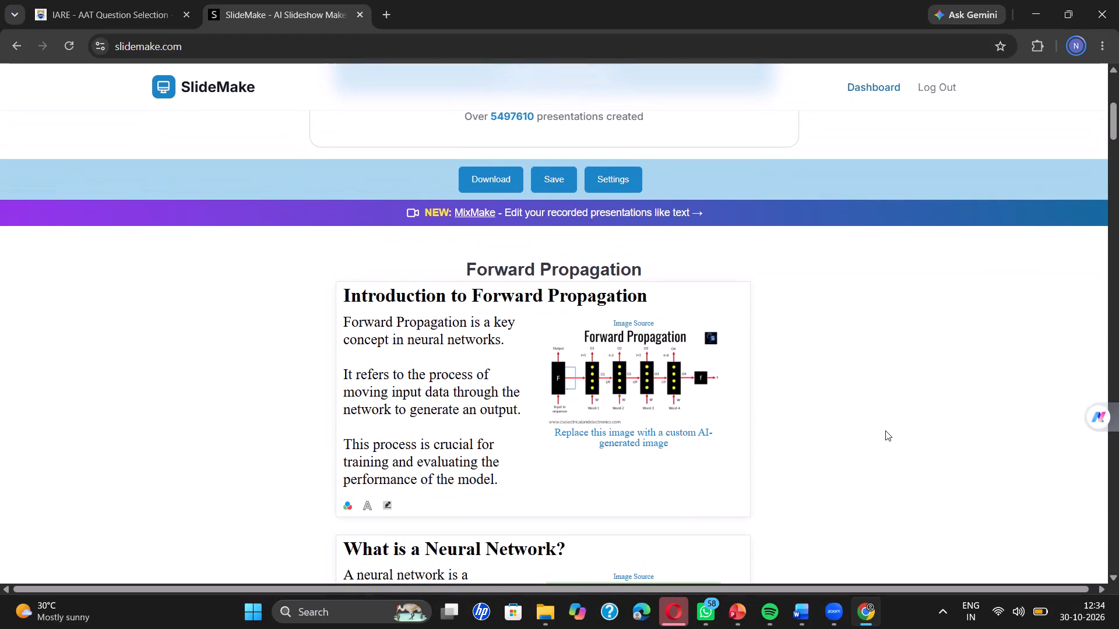
scroll(885, 430, up, 3)
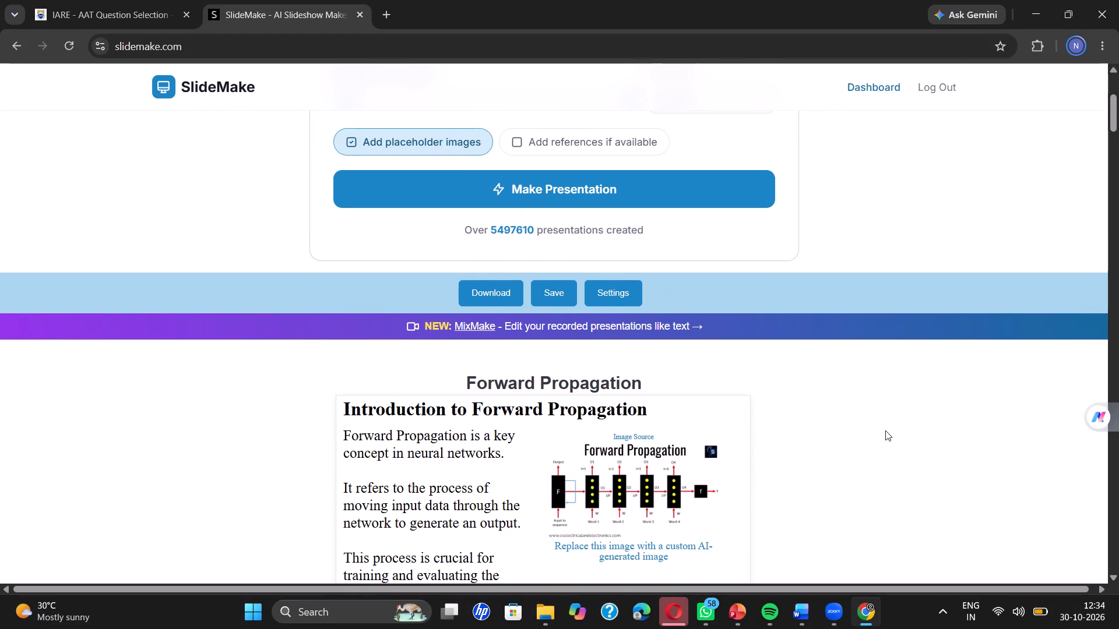
click(488, 294)
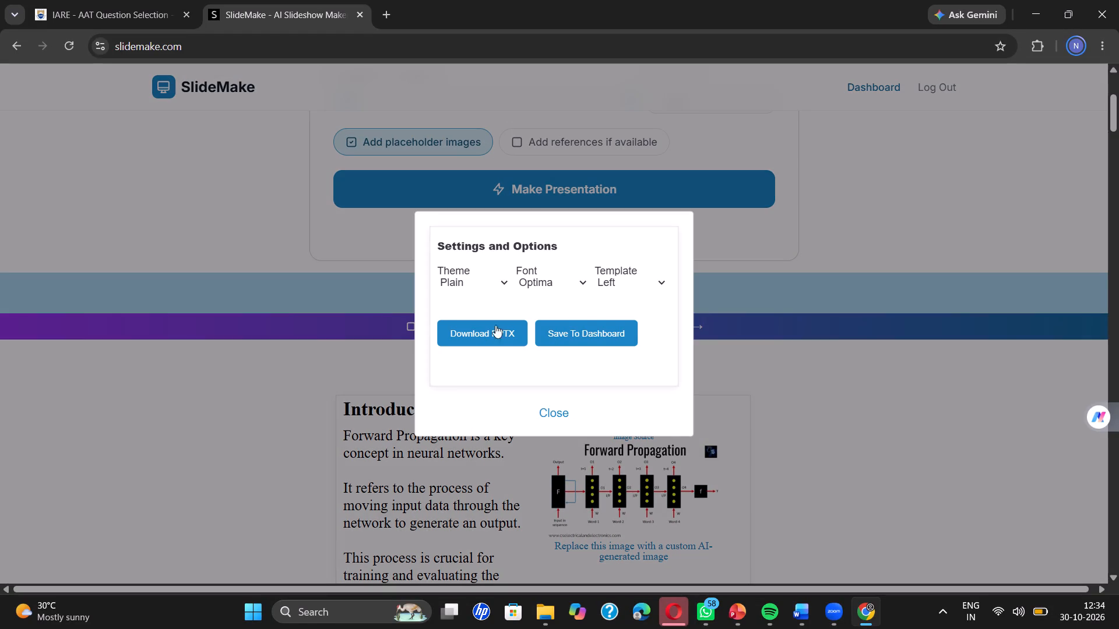
click(495, 334)
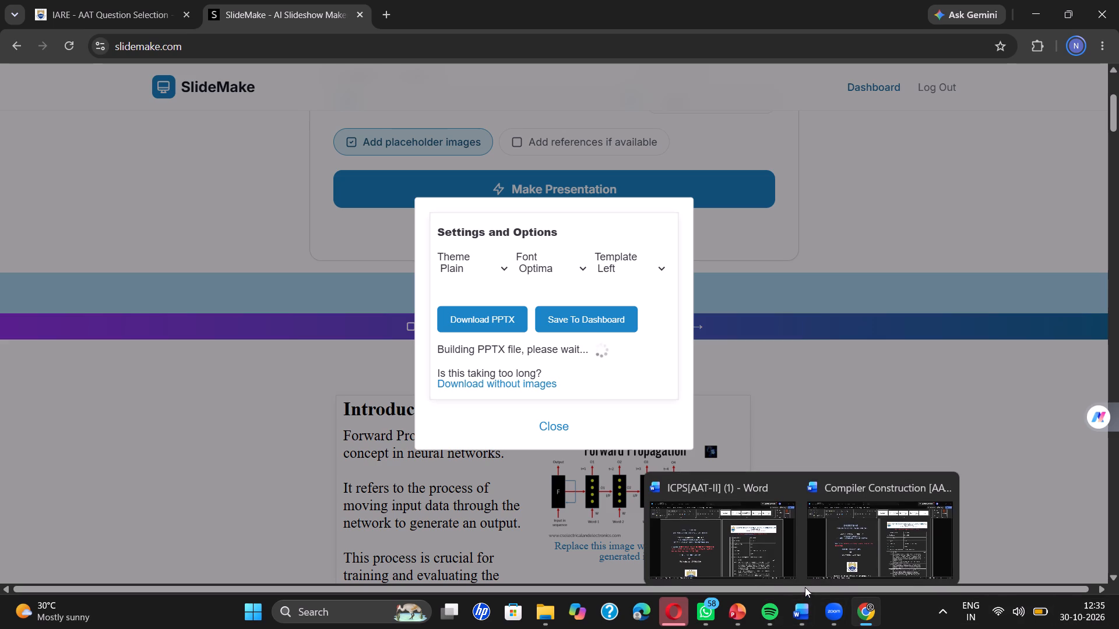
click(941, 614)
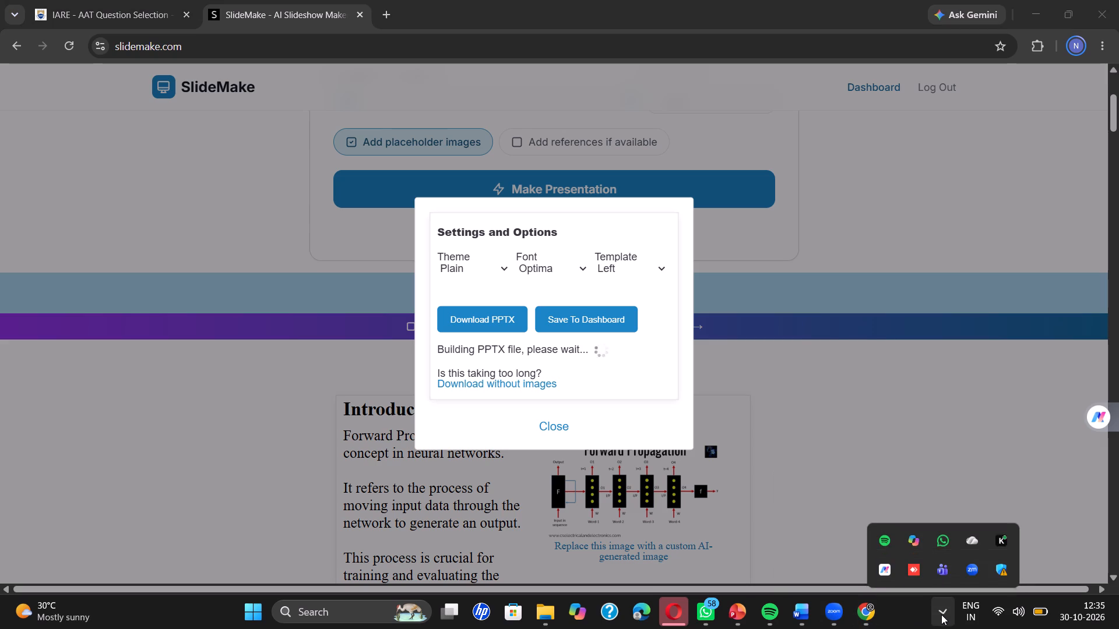
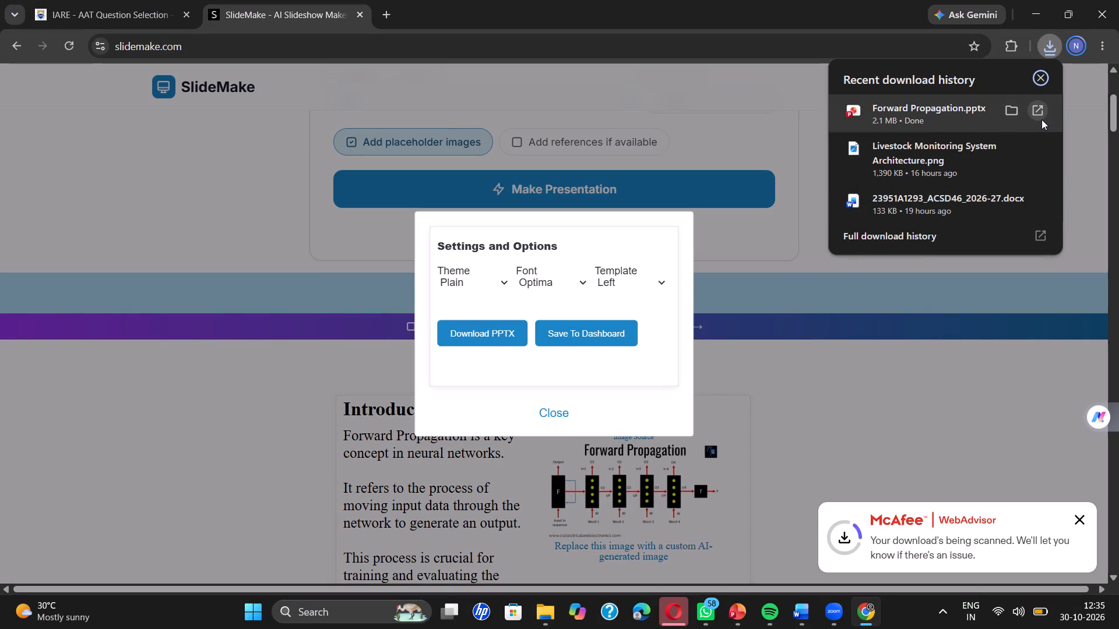
Open the downloaded Forward Propagation.pptx in PowerPoint and enable editing.
click(1041, 119)
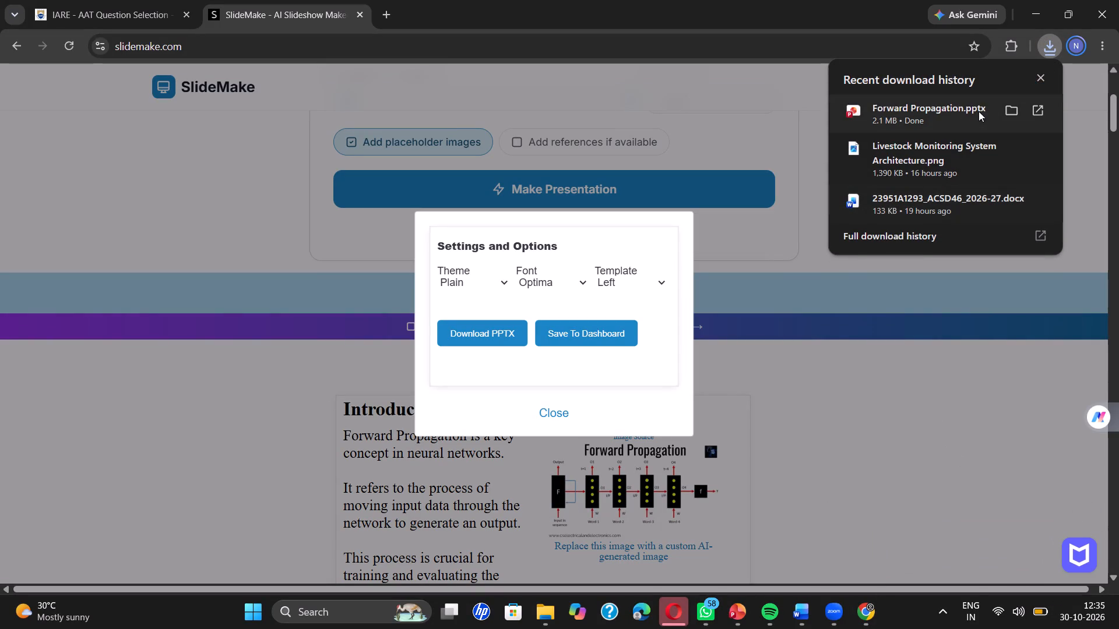
click(1041, 115)
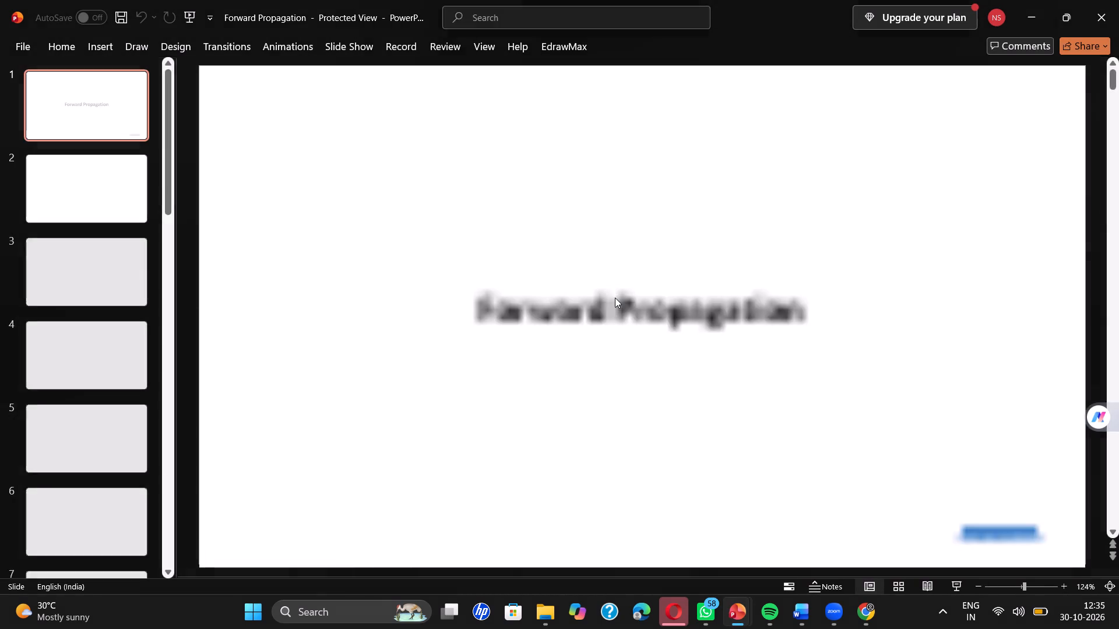
click(585, 69)
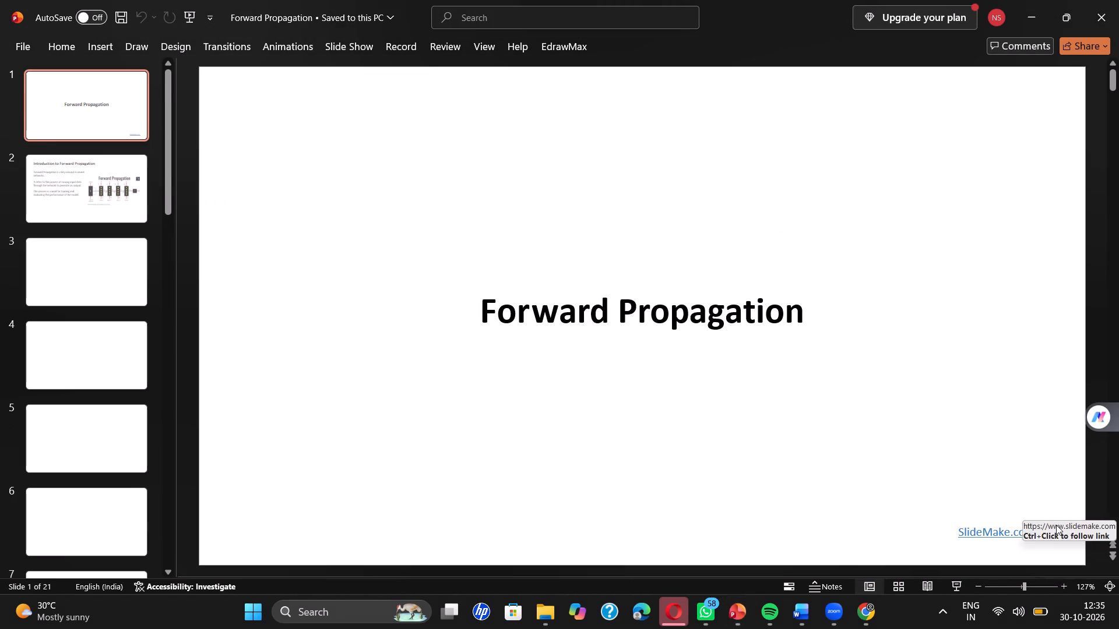
Delete the SlideMake.com link from the Forward Propagation title slide.
click(965, 521)
key(BackSpace)
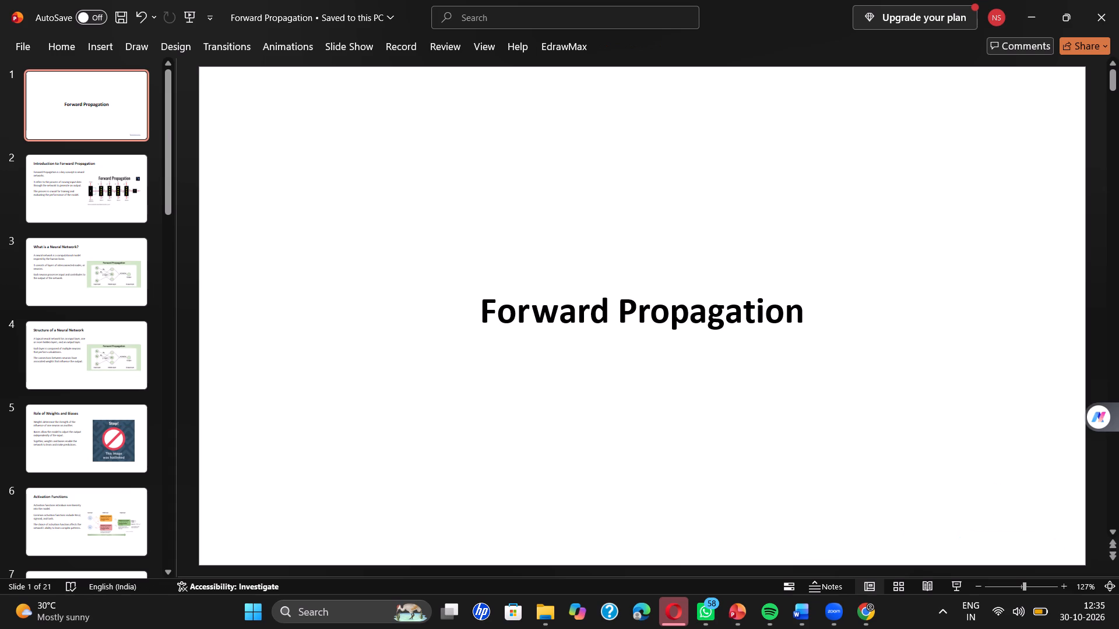
Cut the final Questions and Discussion slide from the presentation.
scroll(96, 465, down, 7)
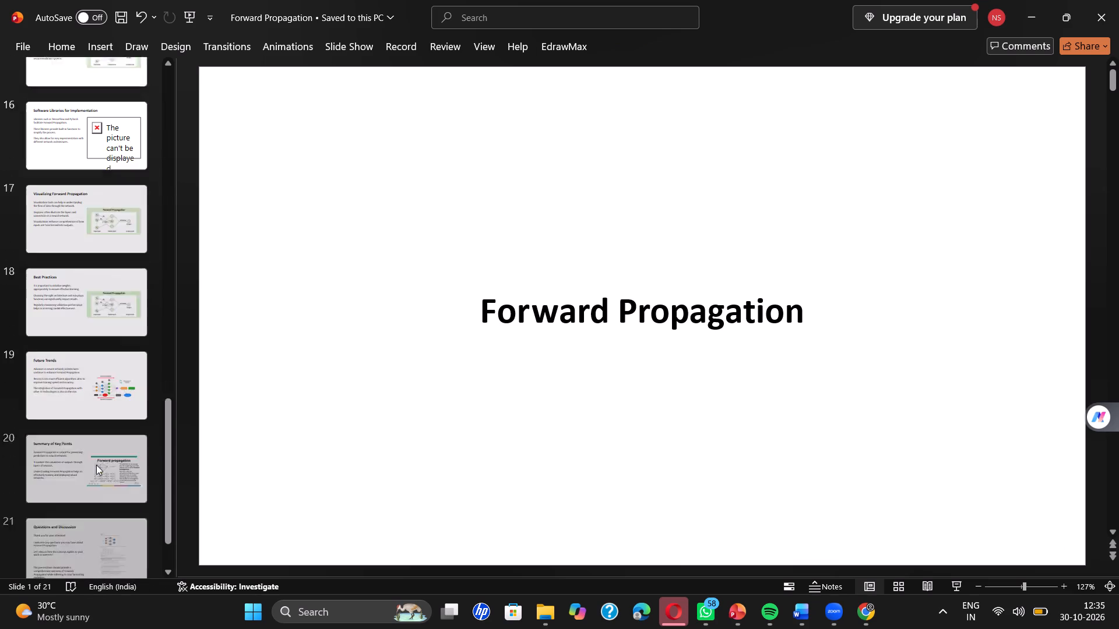
scroll(96, 465, down, 7)
click(75, 515)
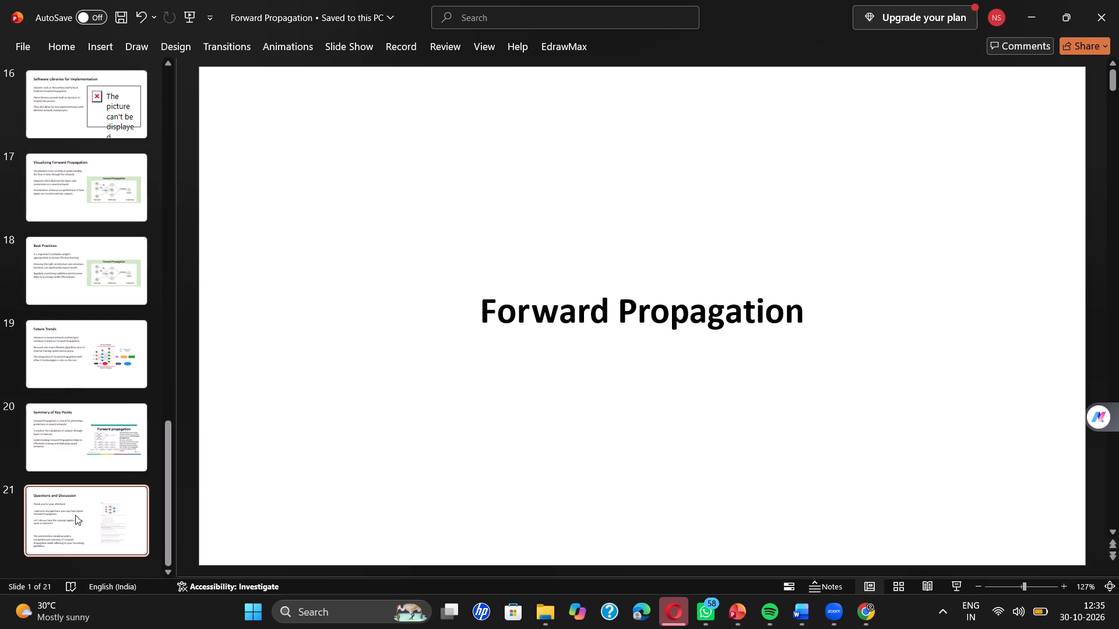
click(86, 468)
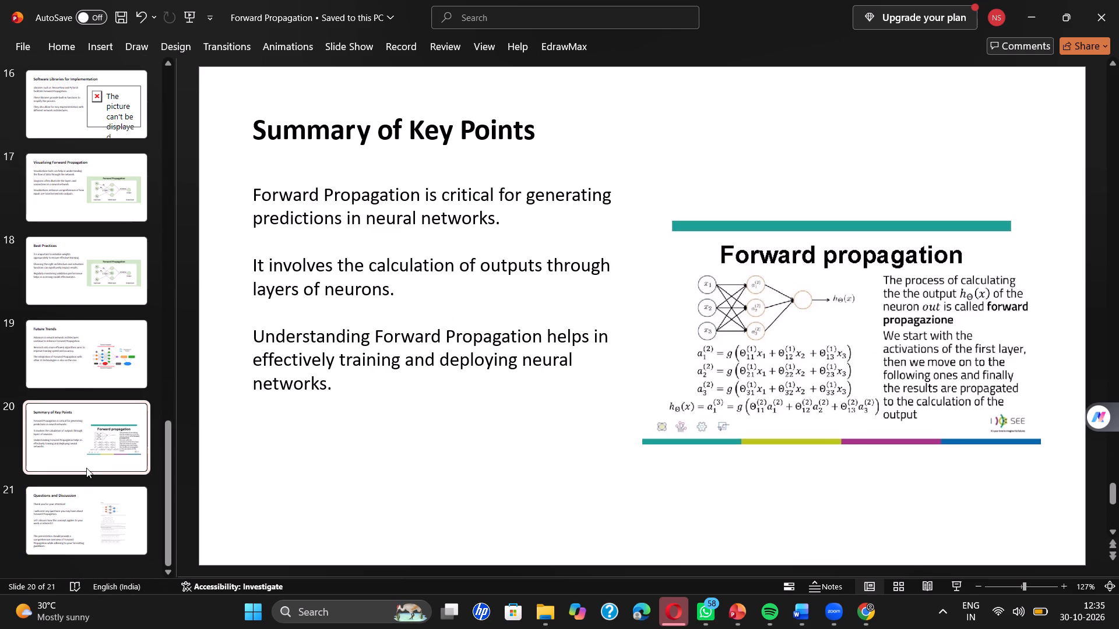
right_click(83, 529)
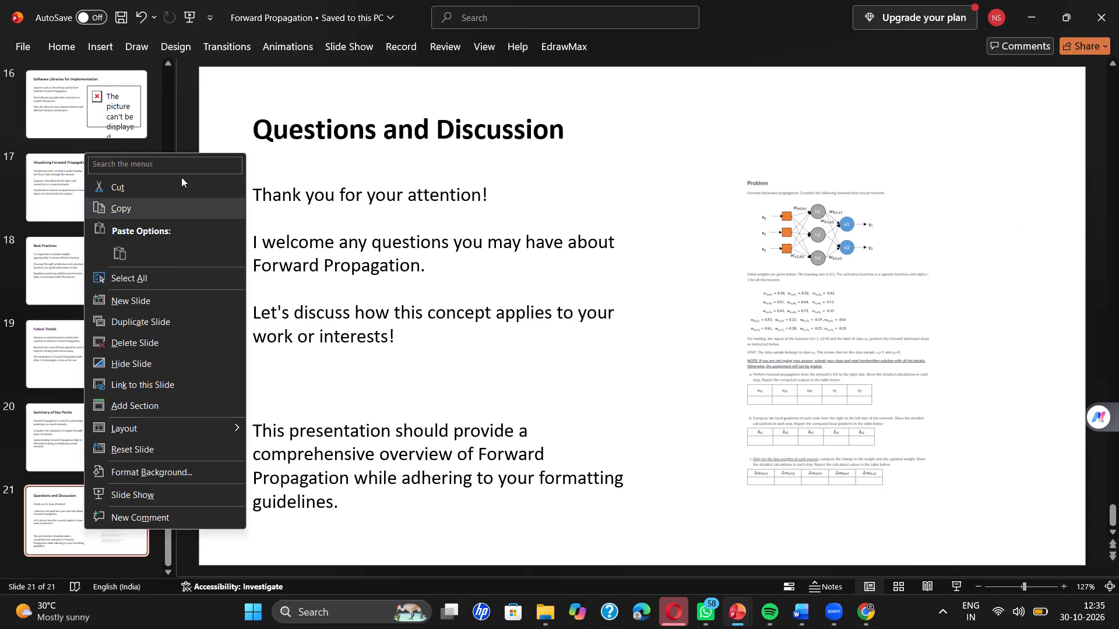
click(181, 177)
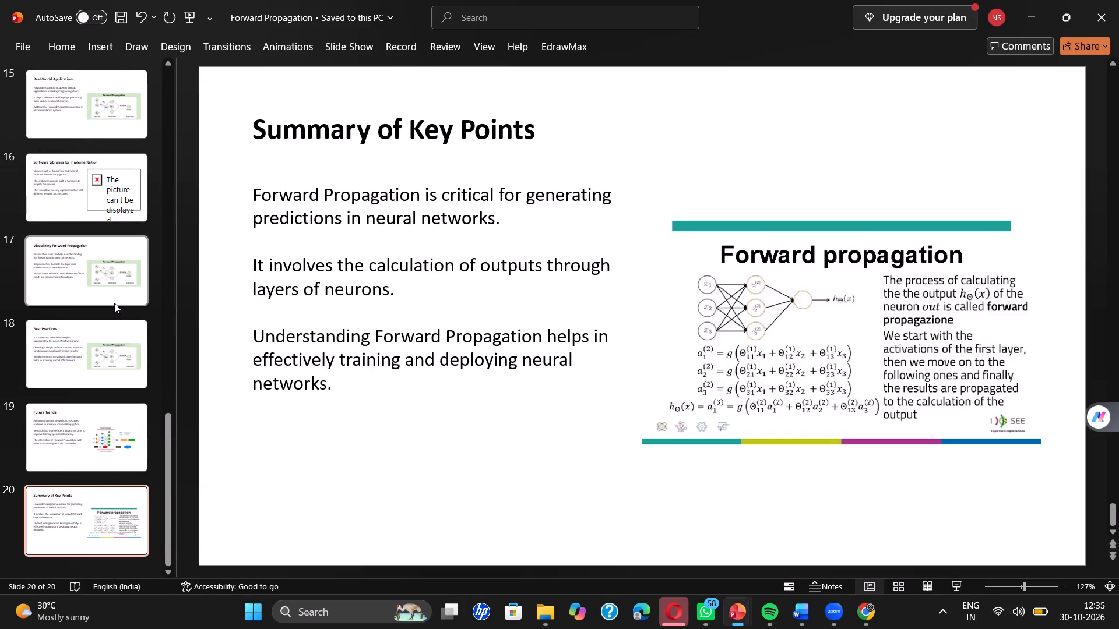
Turn on AutoSave for the Forward Propagation presentation by uploading it to the personal OneDrive.
scroll(114, 303, up, 18)
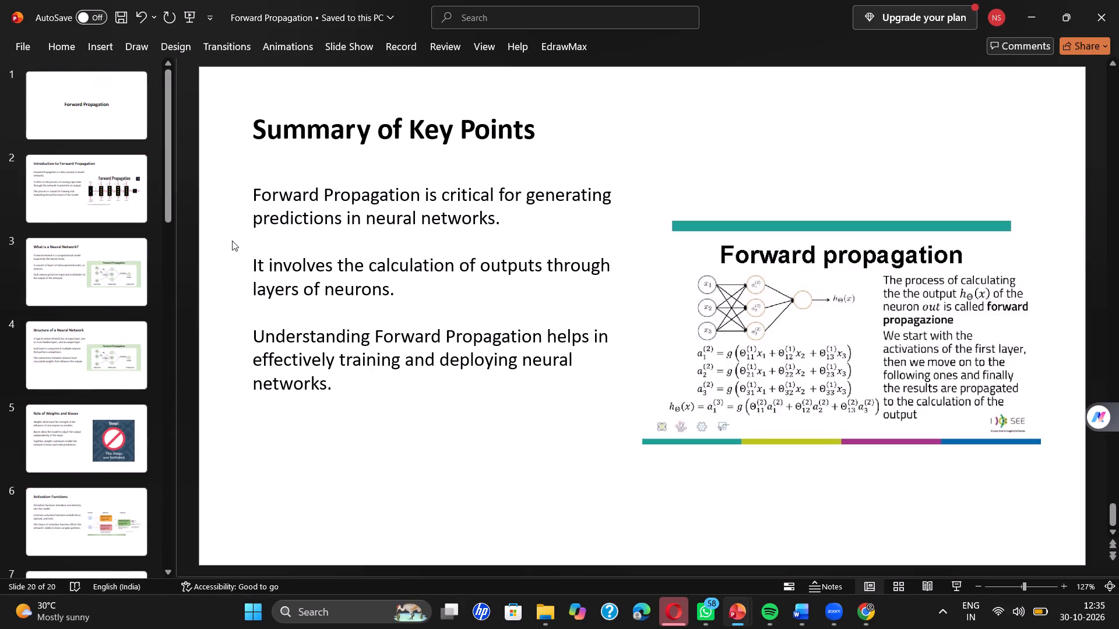
click(86, 13)
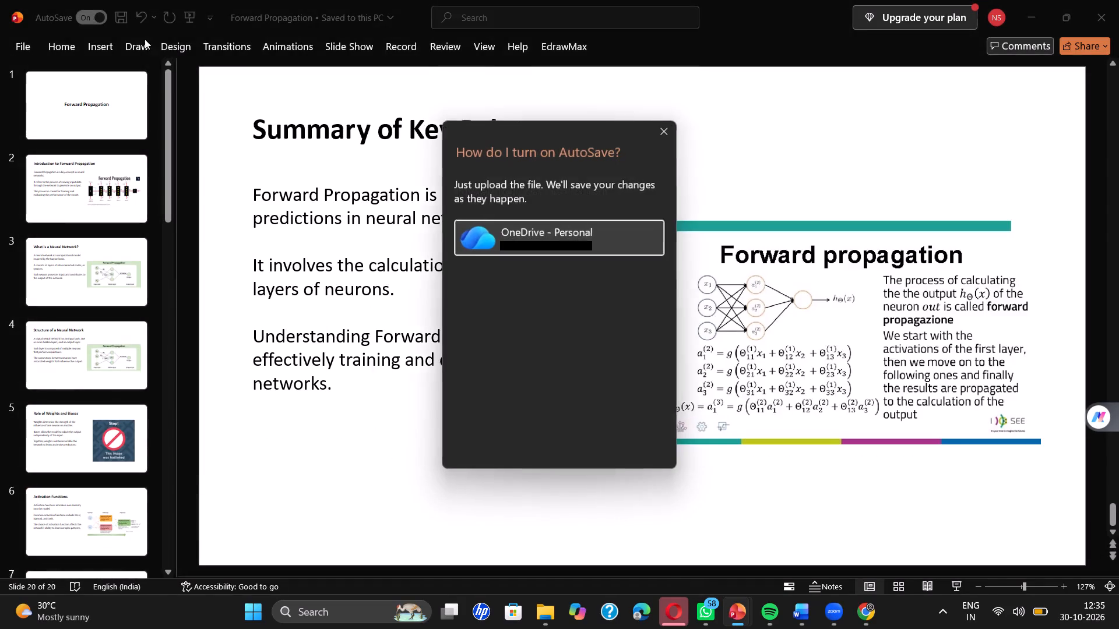
double_click(532, 236)
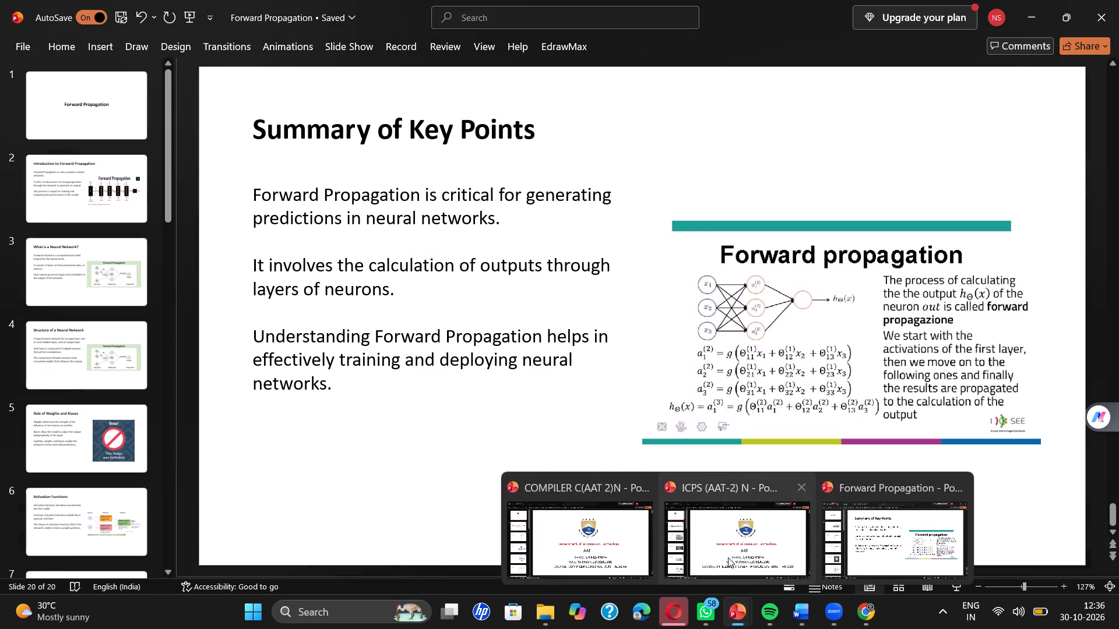
Copy the college cover slide from the ICPS (AAT-2) N presentation into Forward Propagation and make it the first slide.
click(728, 557)
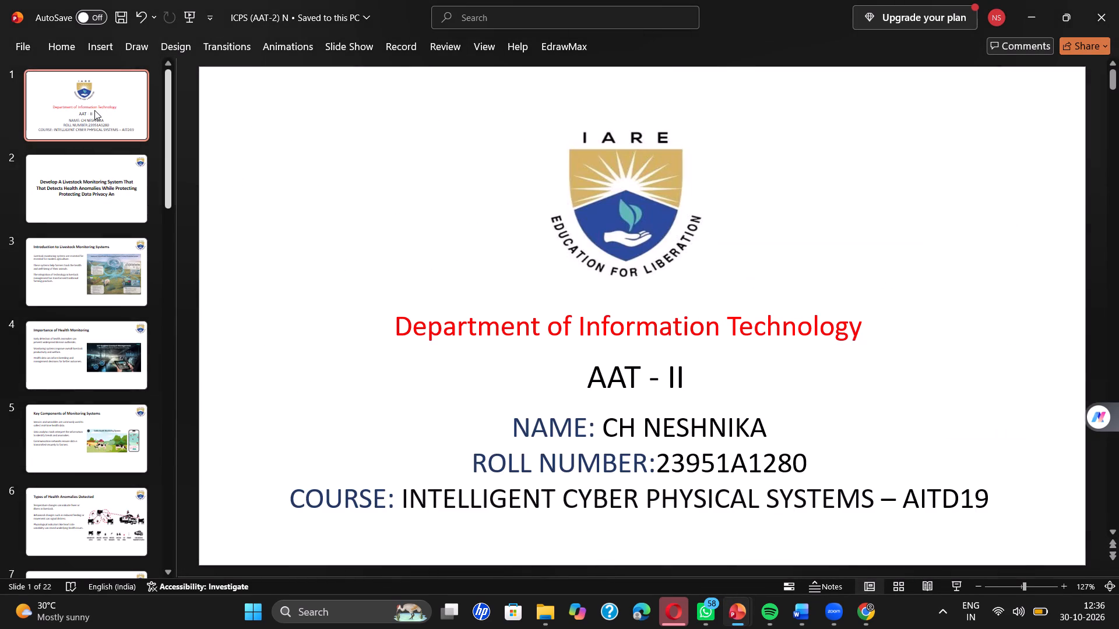
right_click(94, 110)
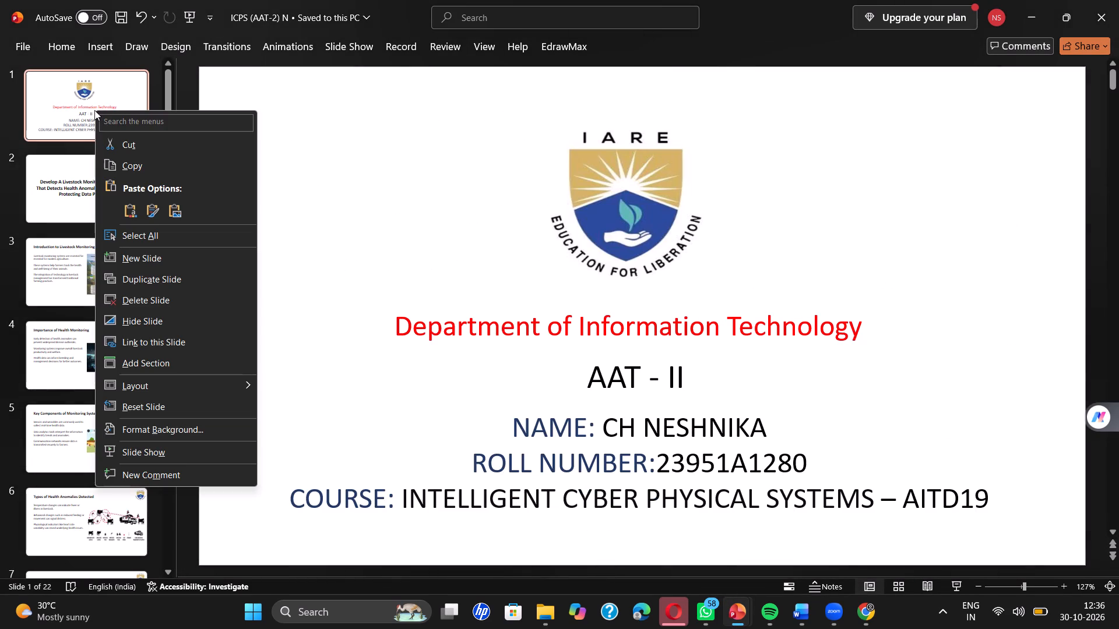
click(138, 162)
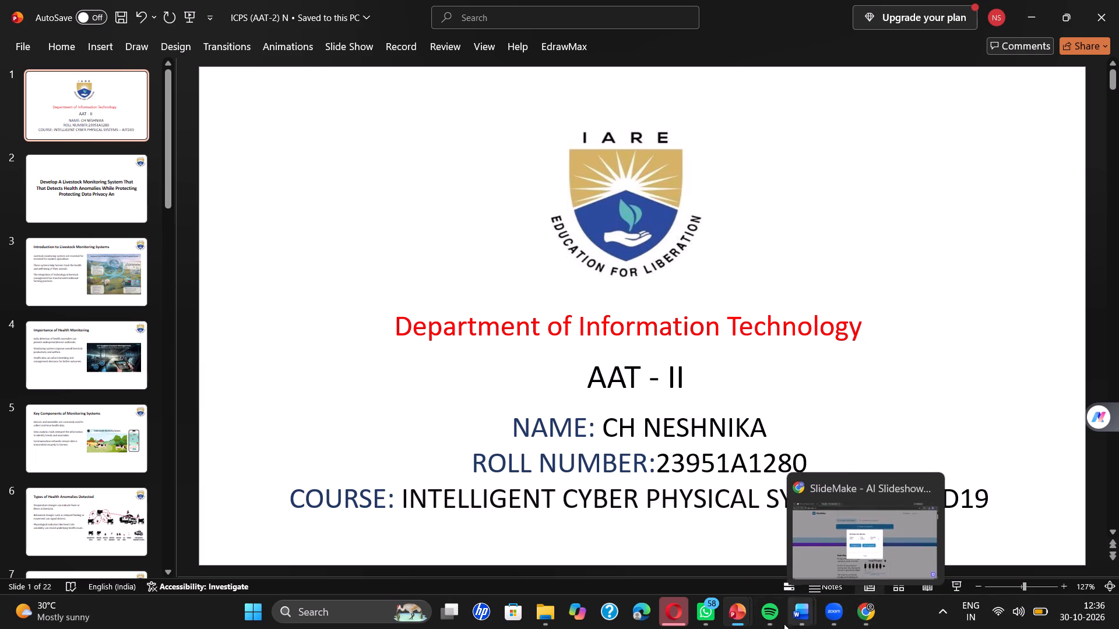
click(898, 523)
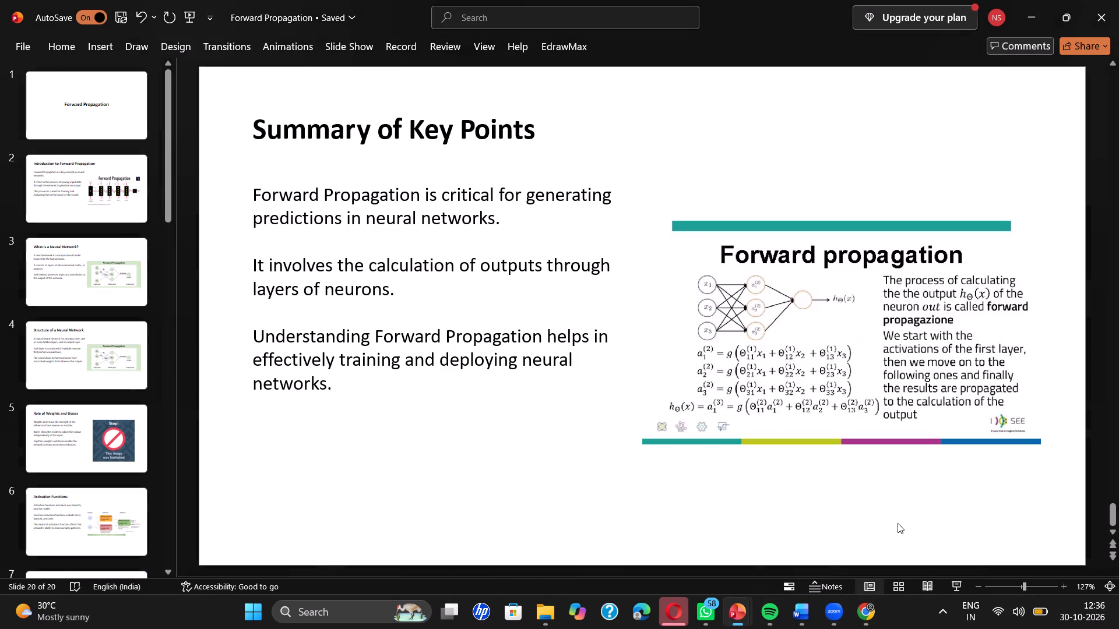
click(51, 129)
key(ctrl+v)
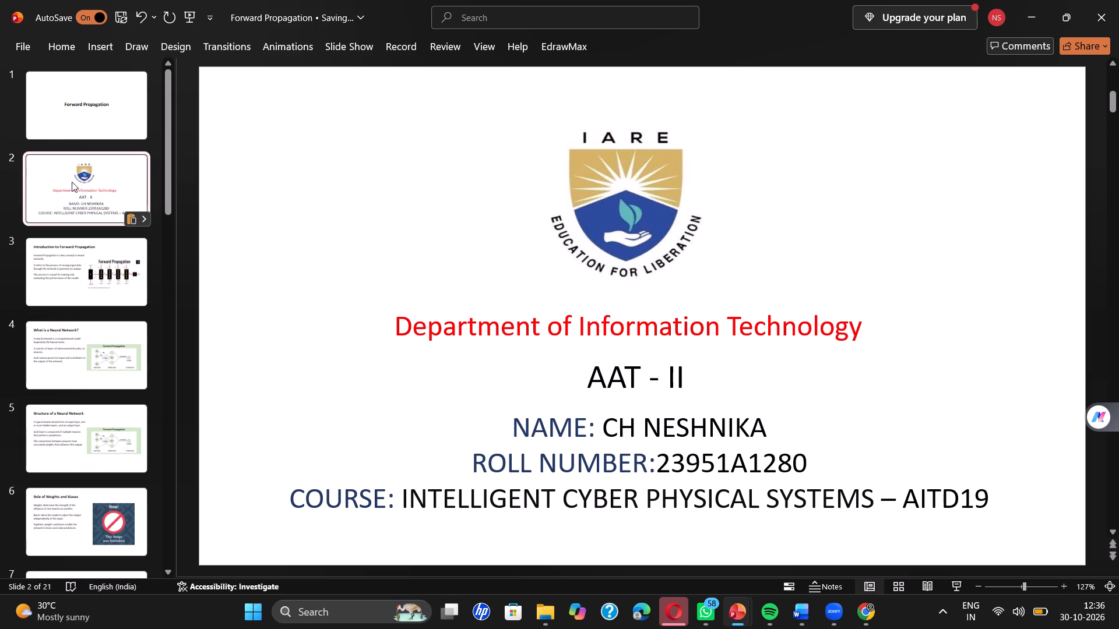
drag(72, 182, 68, 85)
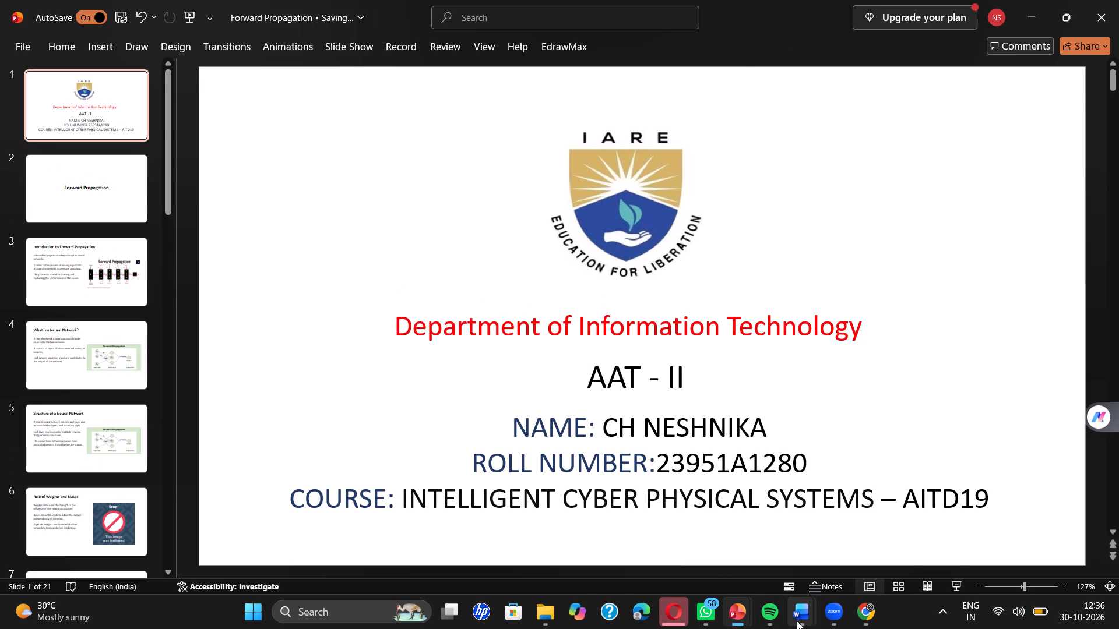
Copy the Thank you slide from the ICPS (AAT-2) N presentation and paste it after Summary of Key Points in Forward Propagation.
click(731, 560)
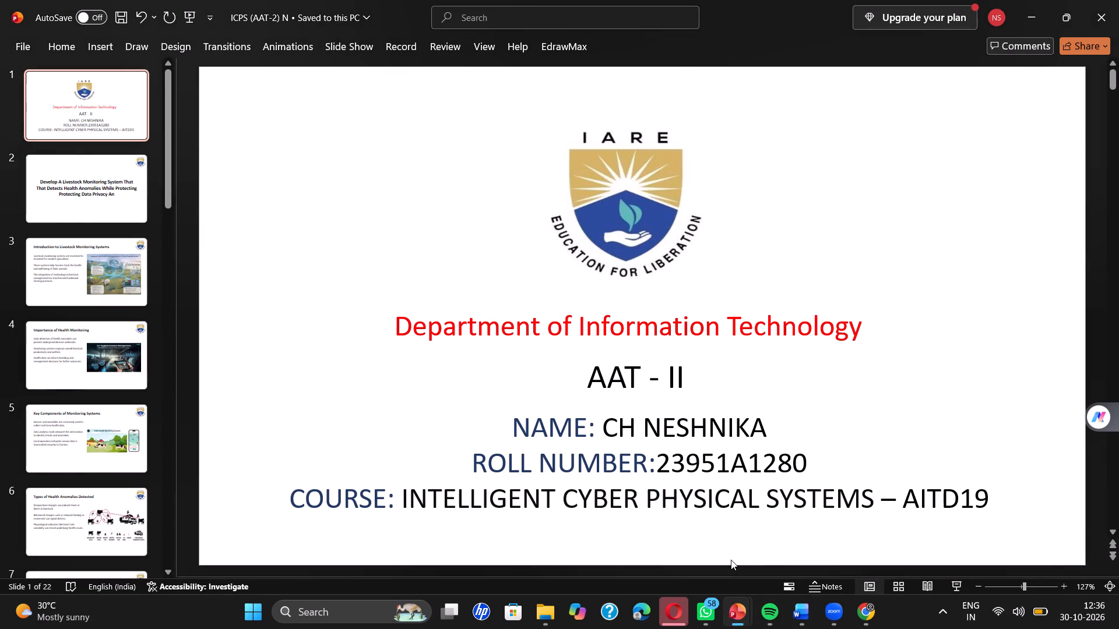
scroll(75, 462, down, 20)
scroll(75, 462, down, 2)
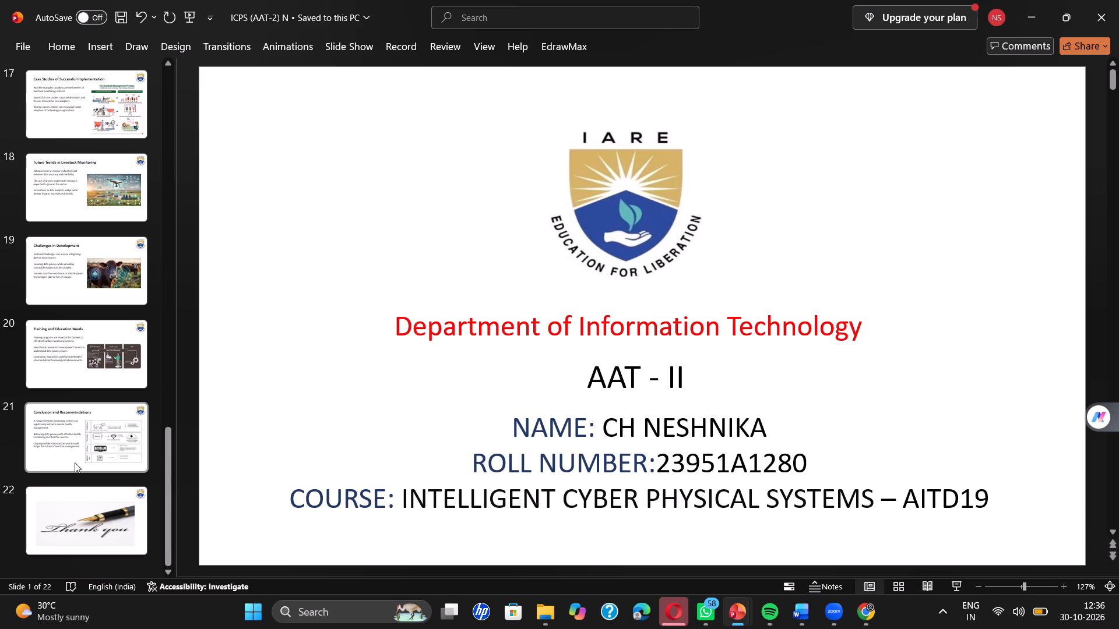
right_click(79, 516)
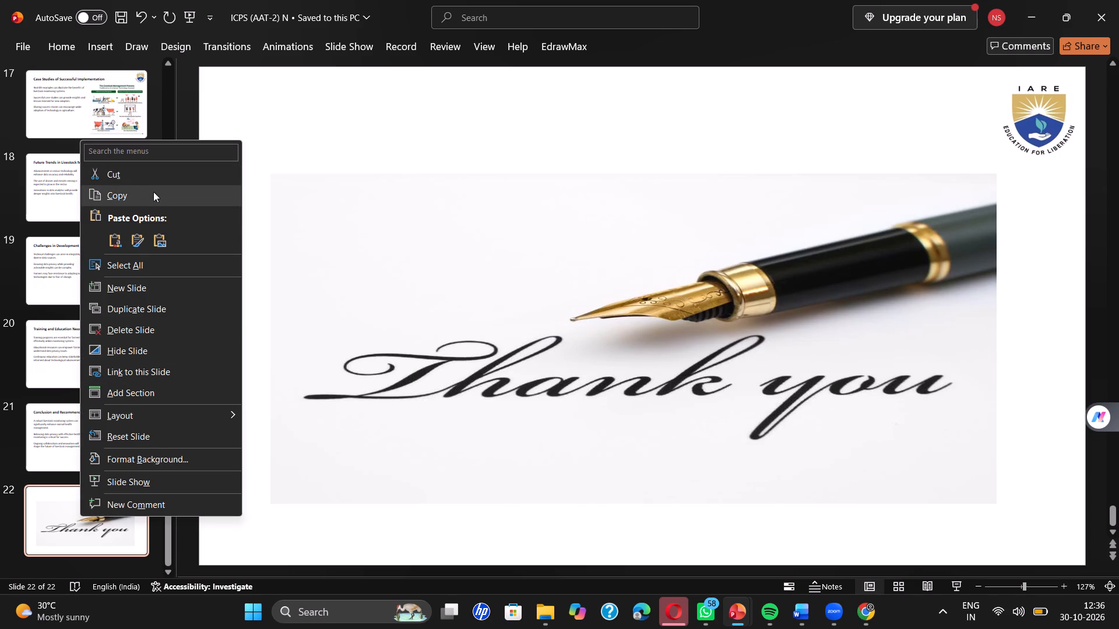
click(153, 192)
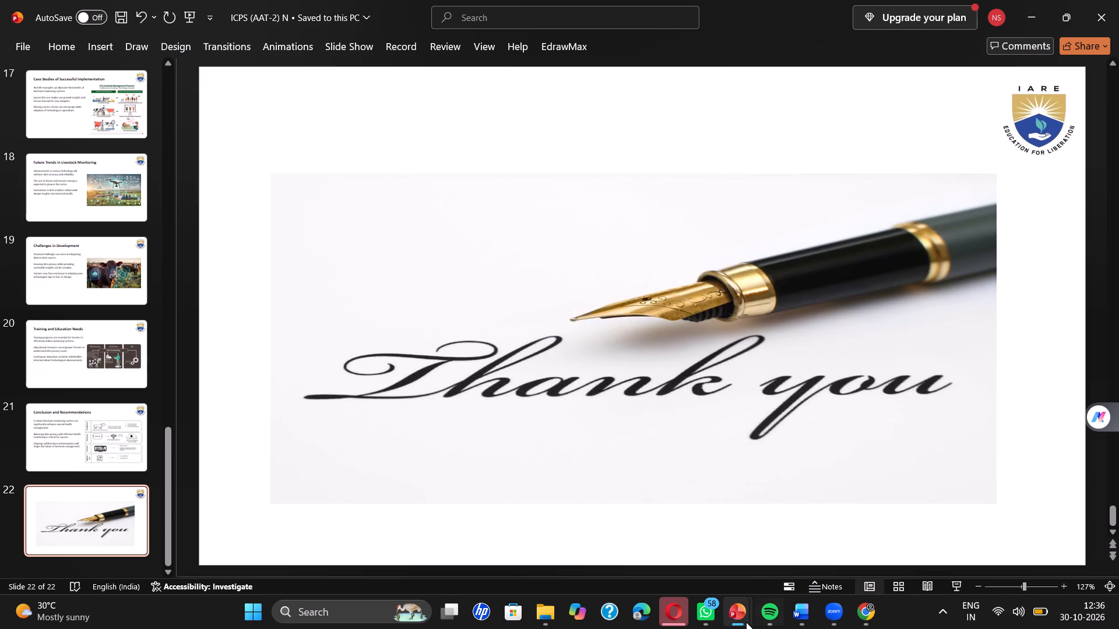
click(896, 546)
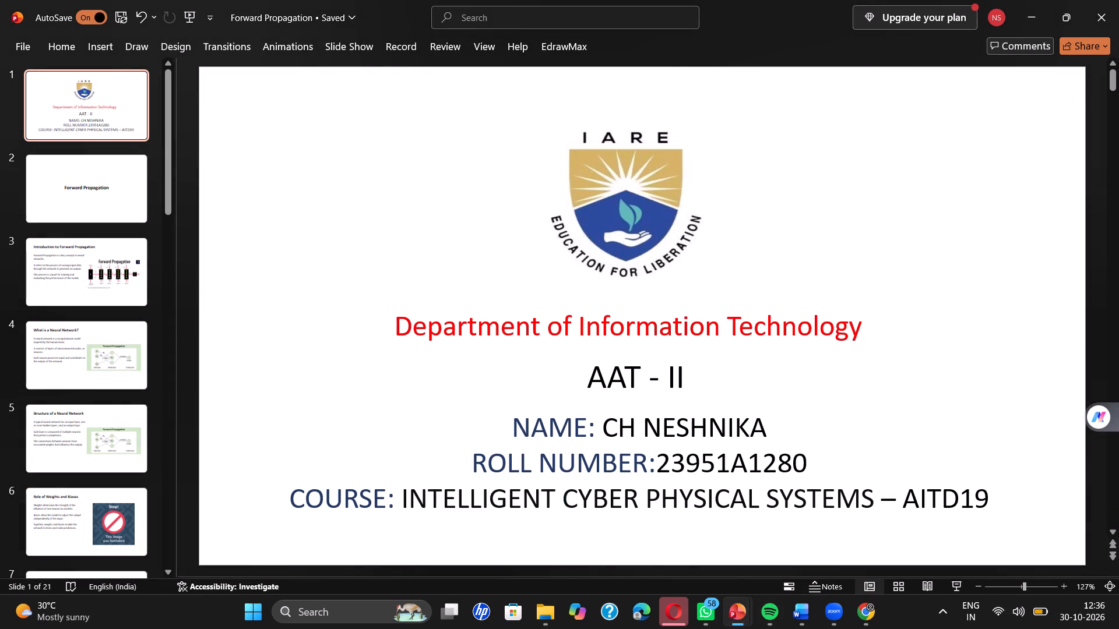
scroll(65, 395, down, 17)
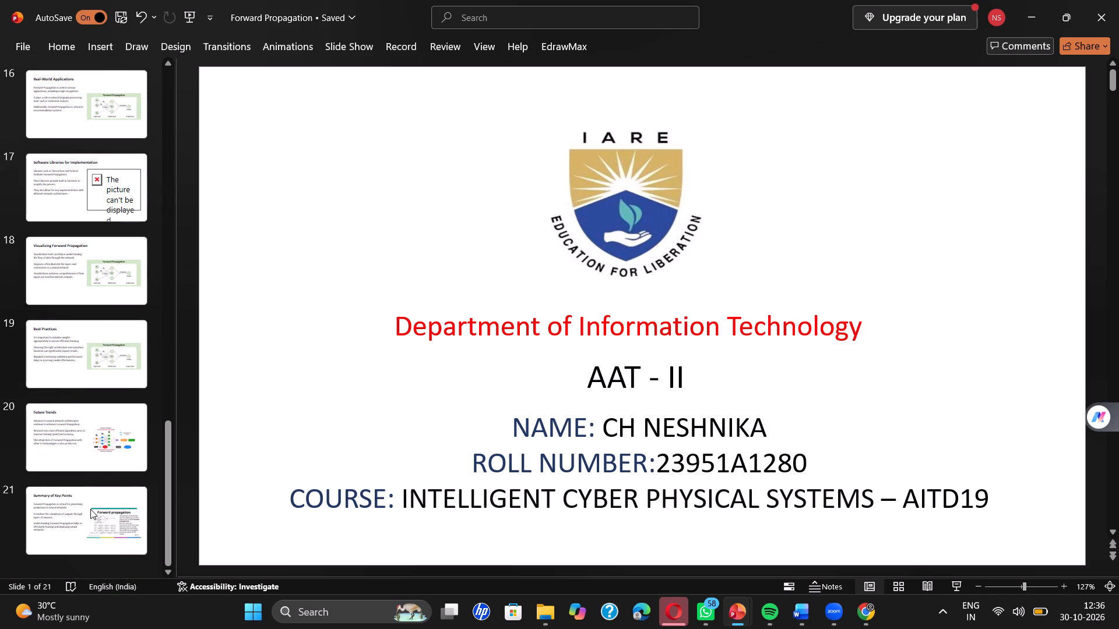
click(90, 509)
key(ctrl+v)
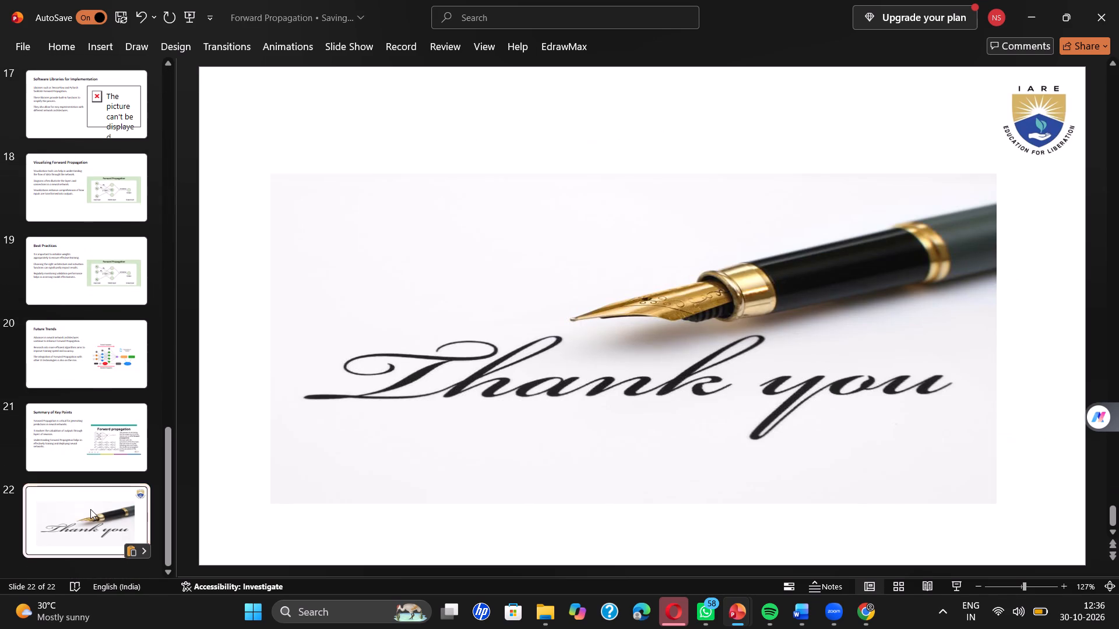
Look through all the slide thumbnails of the Forward Propagation presentation to check their order and content.
scroll(83, 450, up, 9)
scroll(83, 450, up, 14)
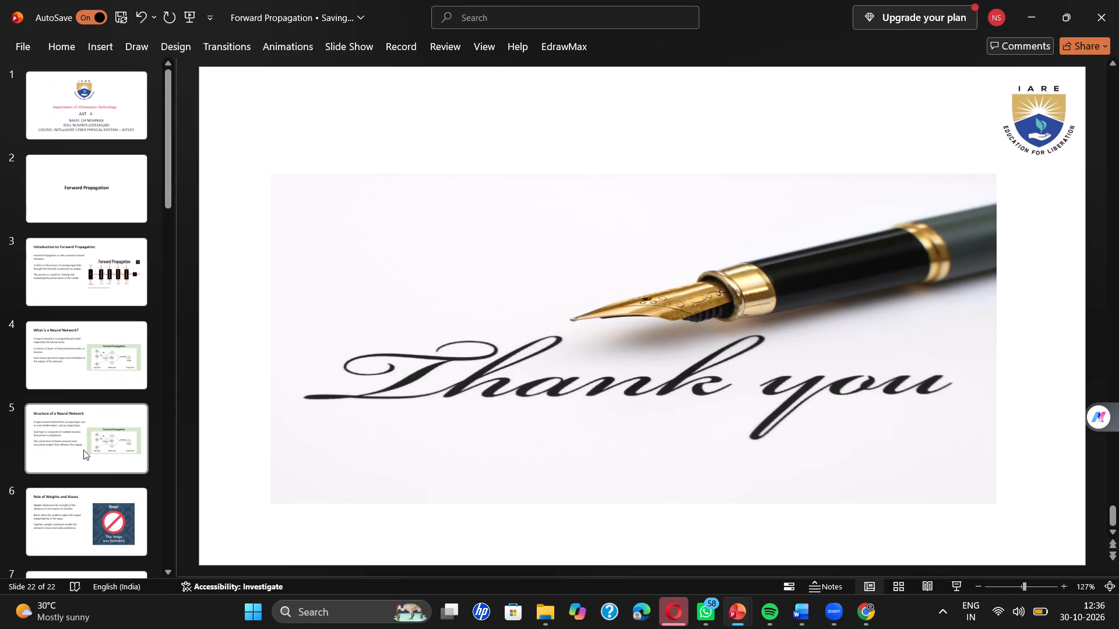
scroll(83, 450, down, 10)
scroll(83, 450, up, 2)
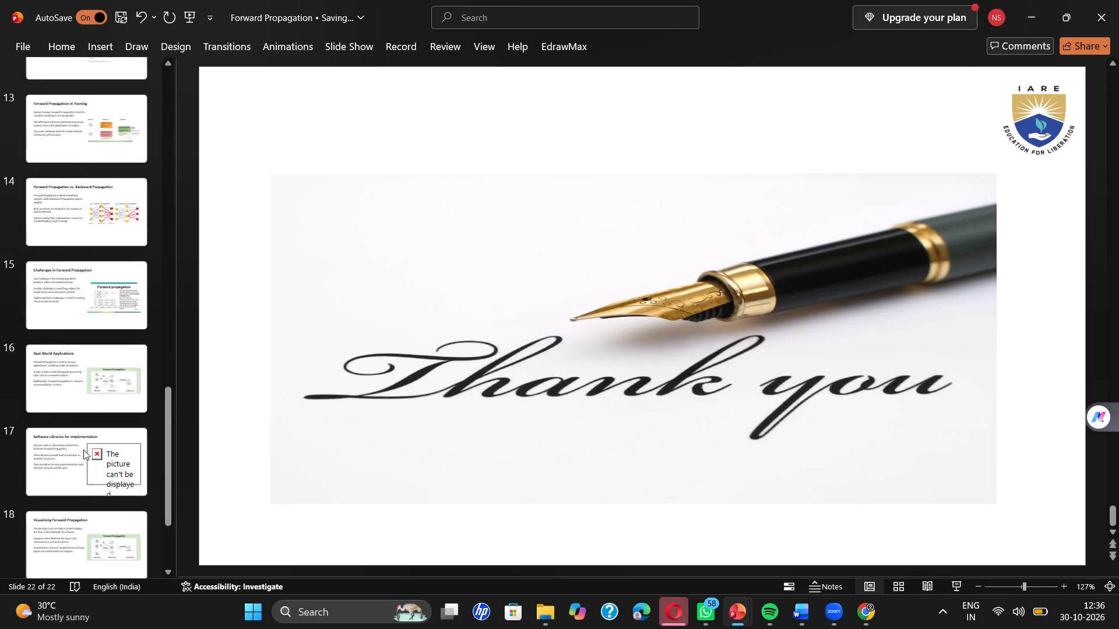
scroll(83, 450, up, 4)
scroll(83, 450, down, 3)
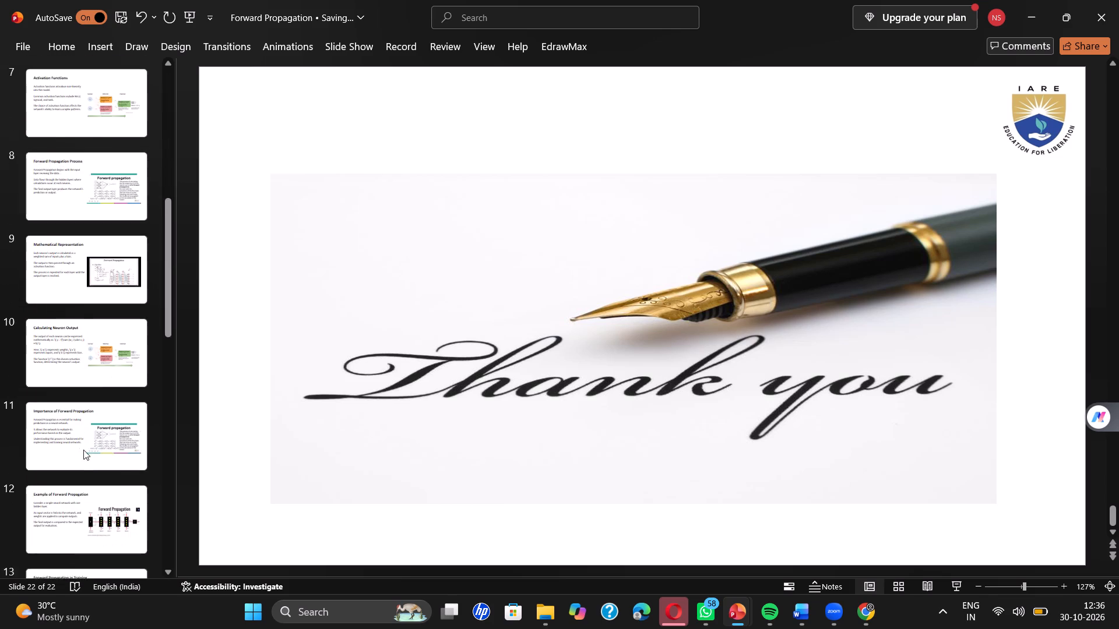
scroll(83, 450, down, 5)
scroll(83, 450, up, 5)
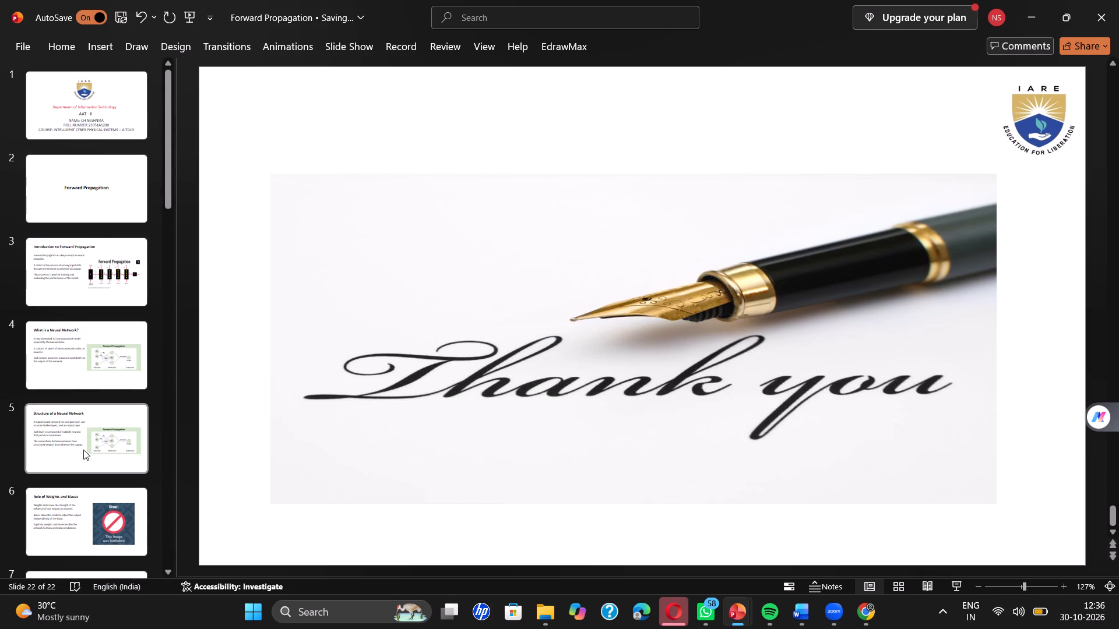
Shorten the AAT - II heading on the cover slide to AAT.
click(97, 122)
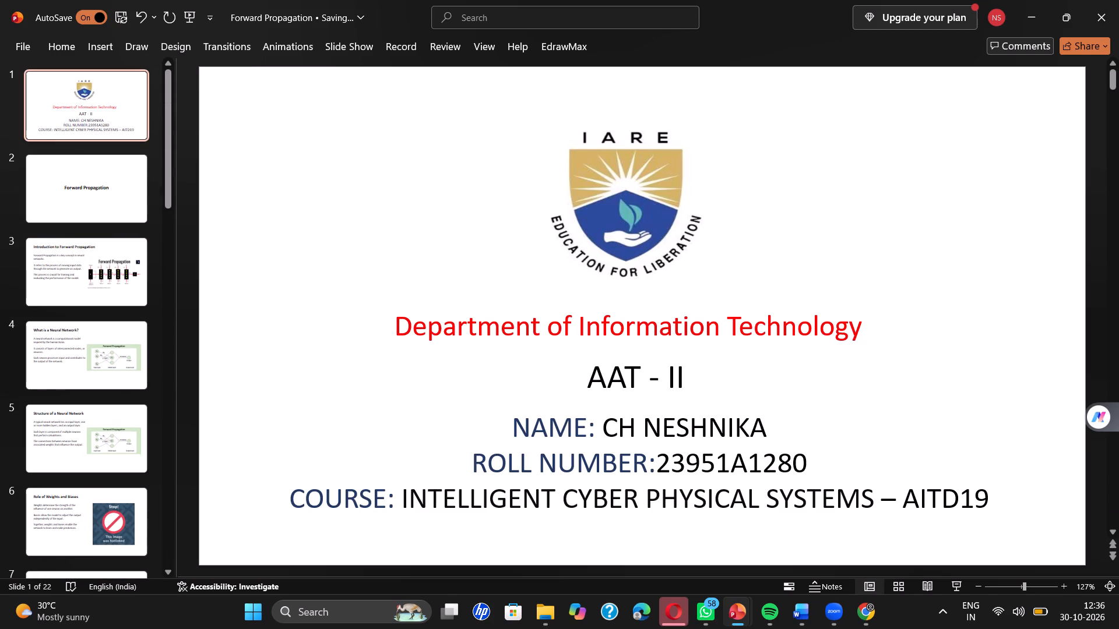
click(701, 381)
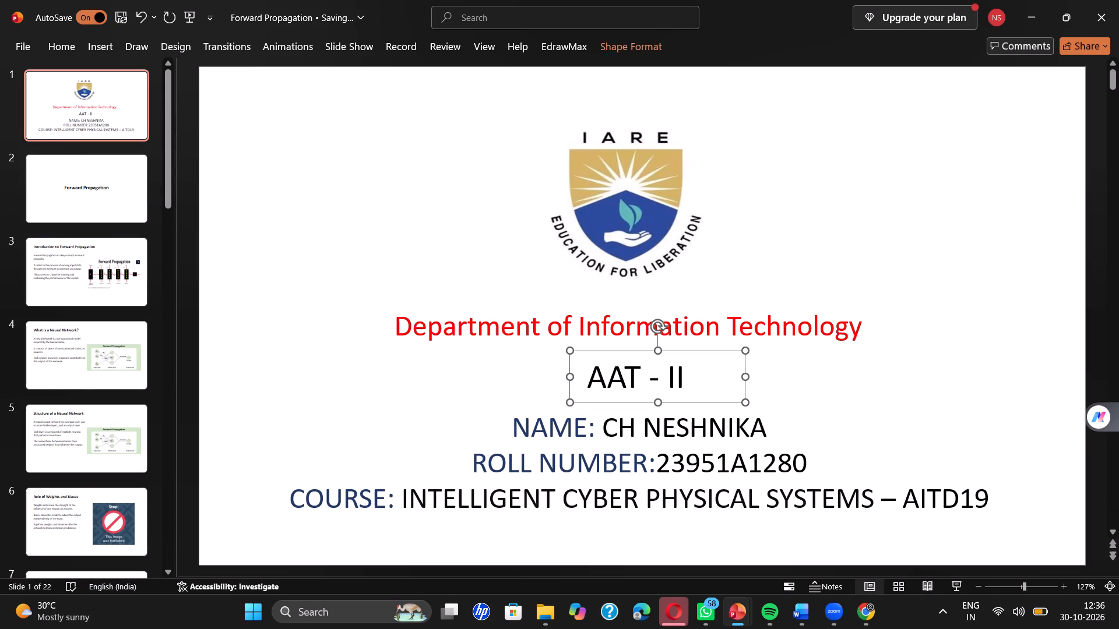
click(688, 380)
click(684, 380)
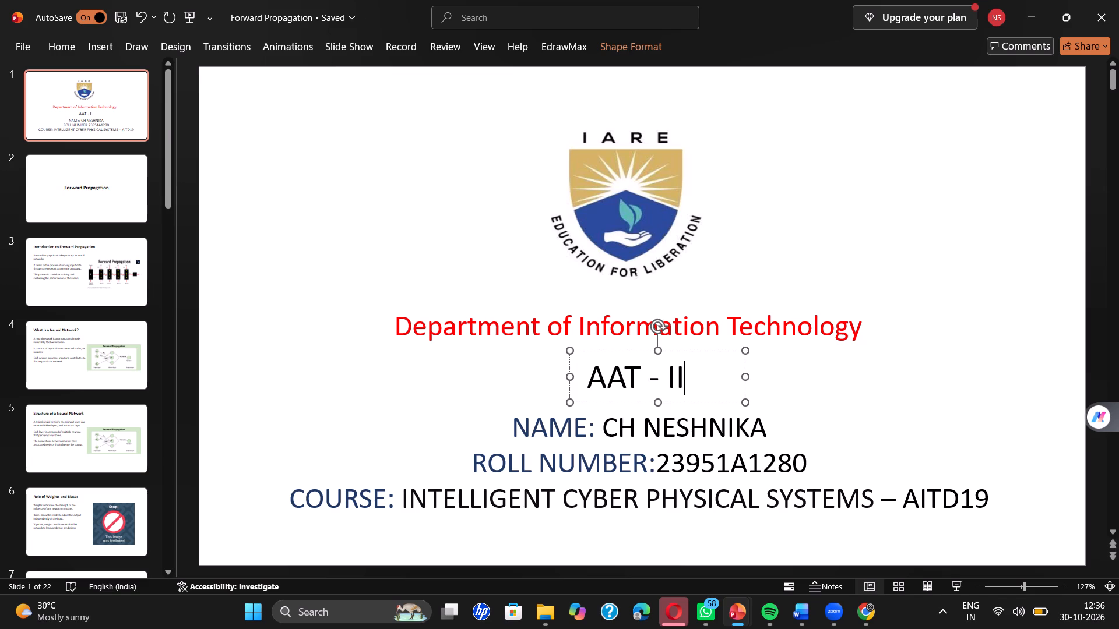
key(BackSpace)
key(BackSpace)
key(BackSpace)
key(BackSpace)
key(BackSpace)
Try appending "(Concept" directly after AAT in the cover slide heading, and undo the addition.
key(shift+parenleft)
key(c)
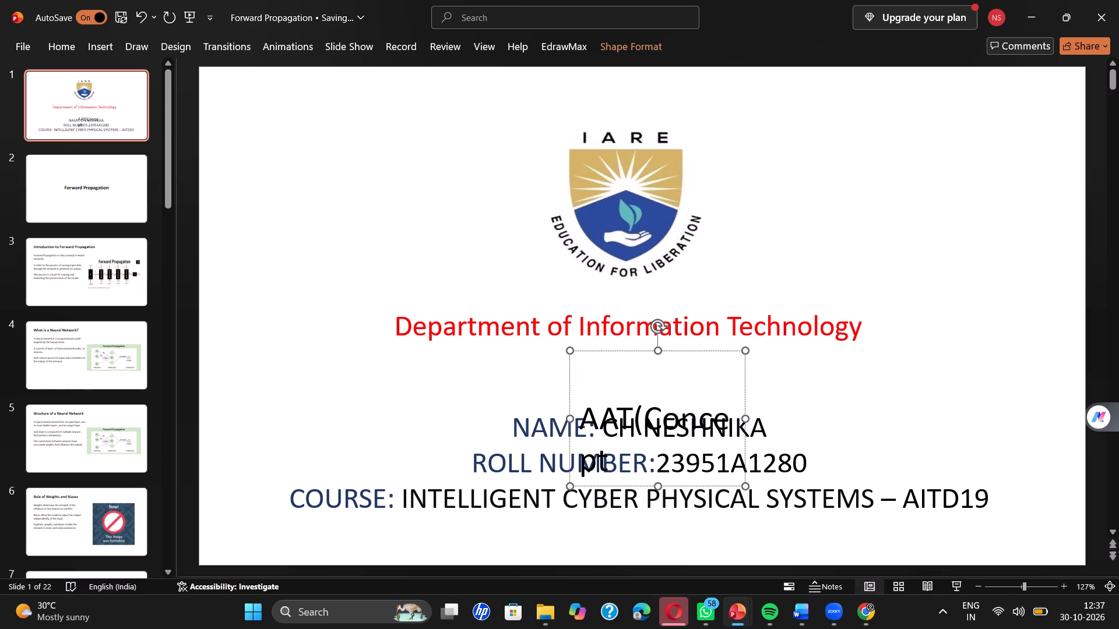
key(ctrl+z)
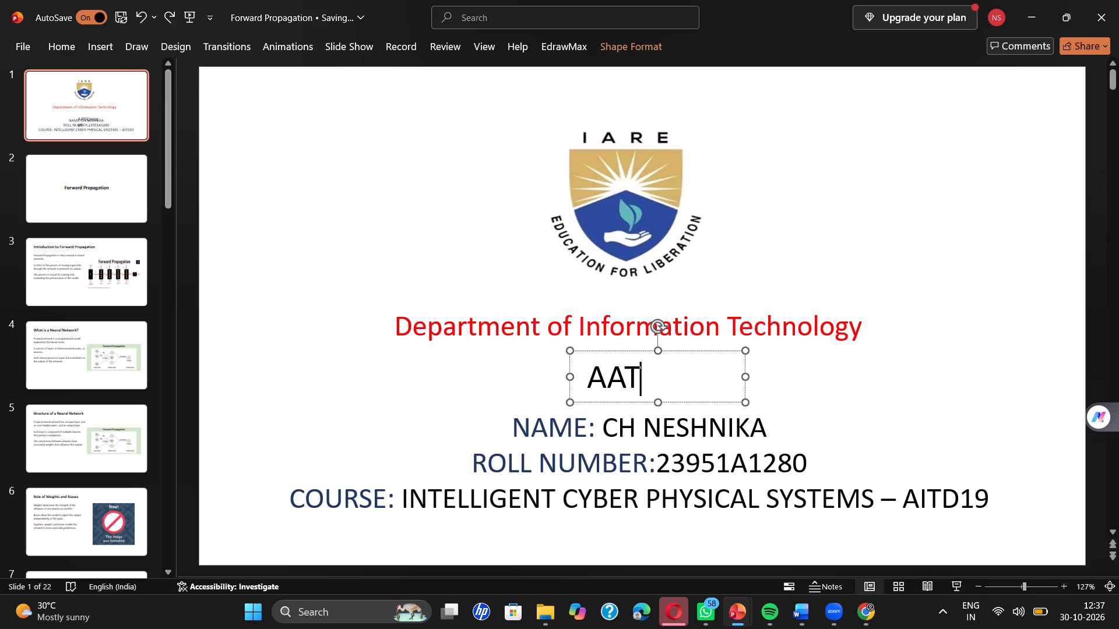
Widen the cover slide's AAT heading text box towards the left and extend the heading to read "AAT(Concept Video)".
scroll(542, 379, right, 1)
drag(572, 375, 508, 371)
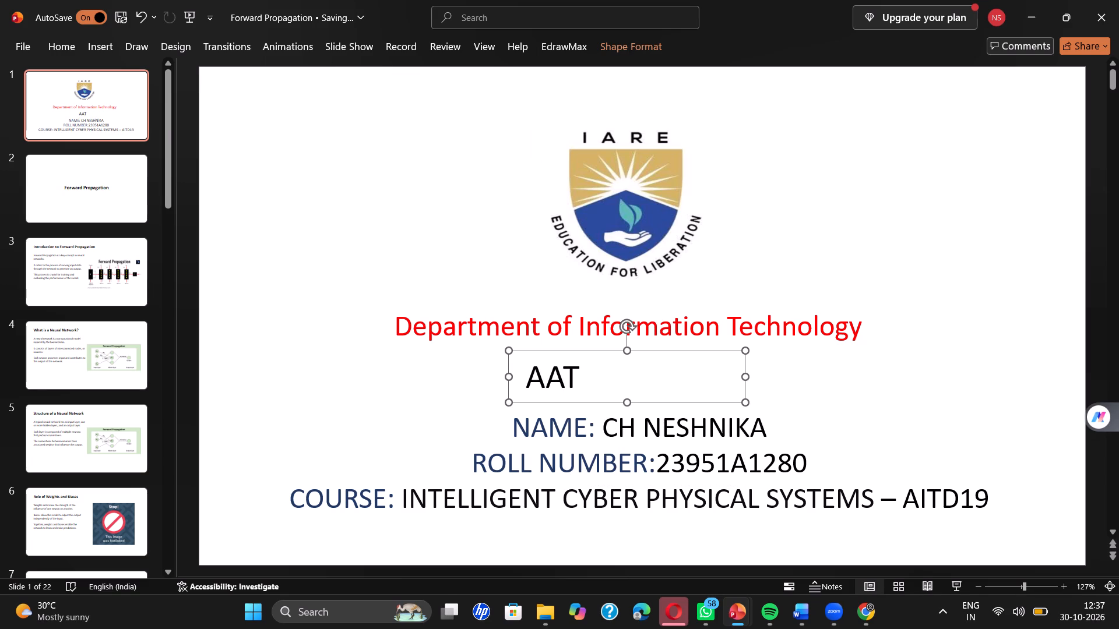
click(601, 381)
click(586, 382)
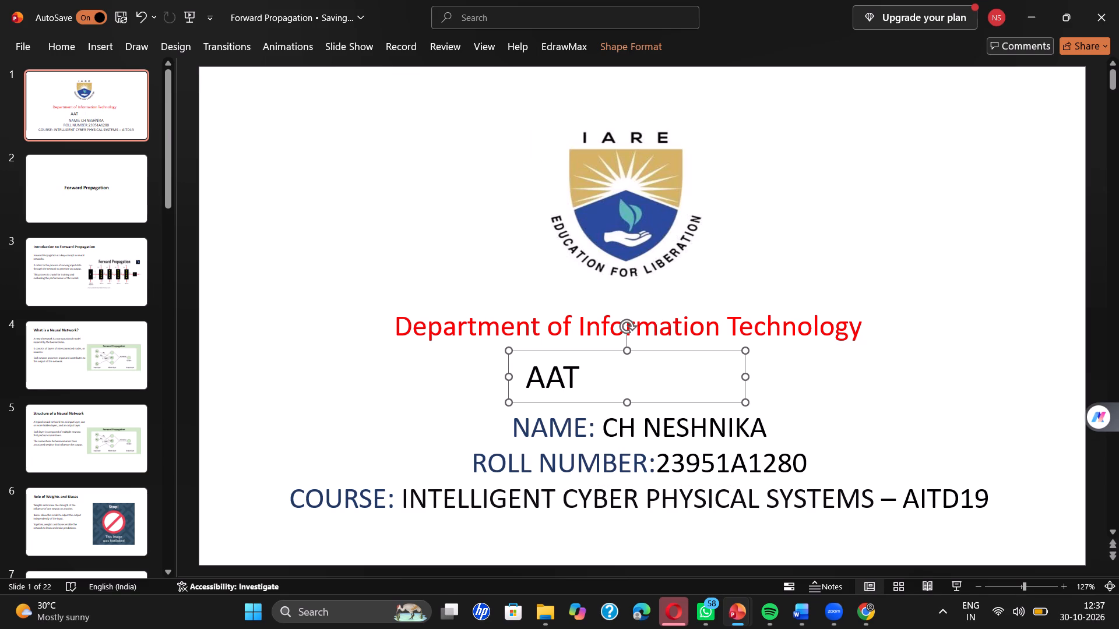
click(577, 381)
key(shift+parenleft)
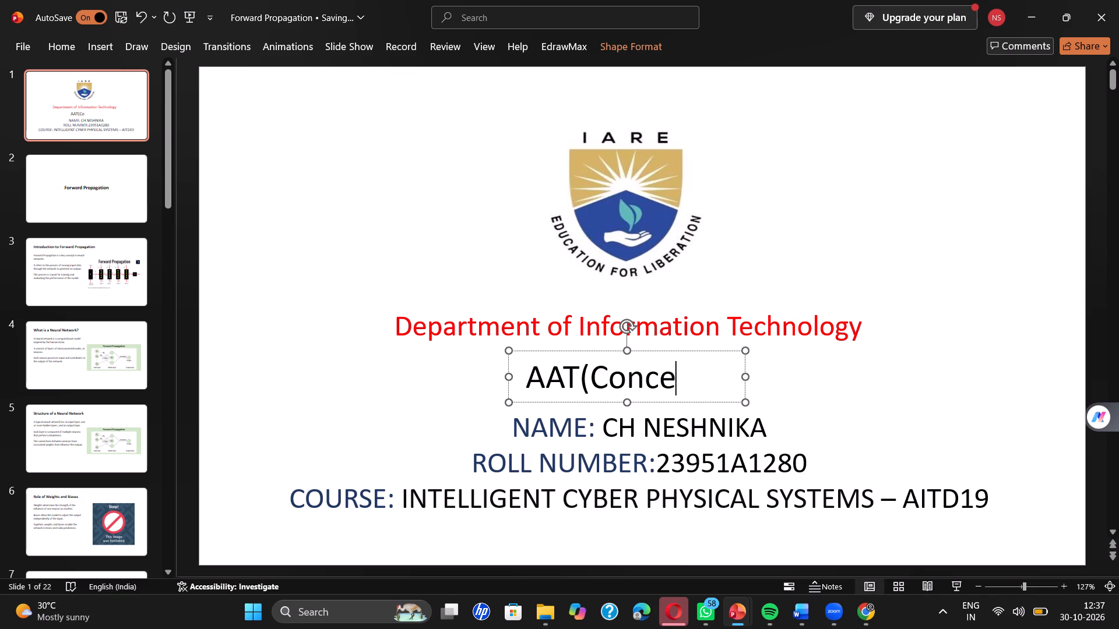
key(v)
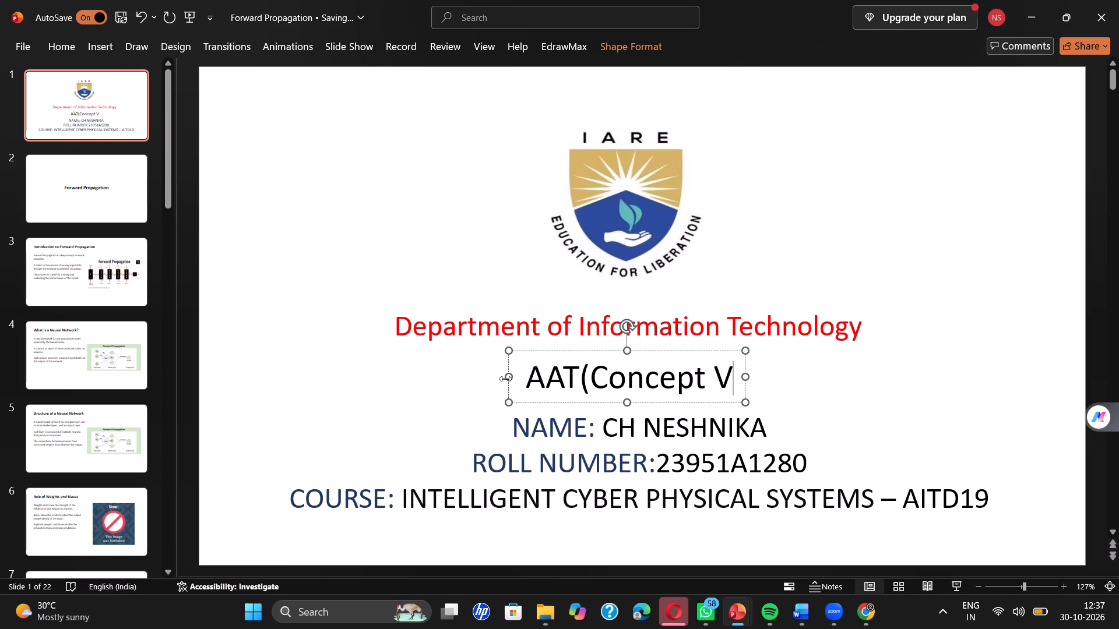
drag(505, 379, 437, 378)
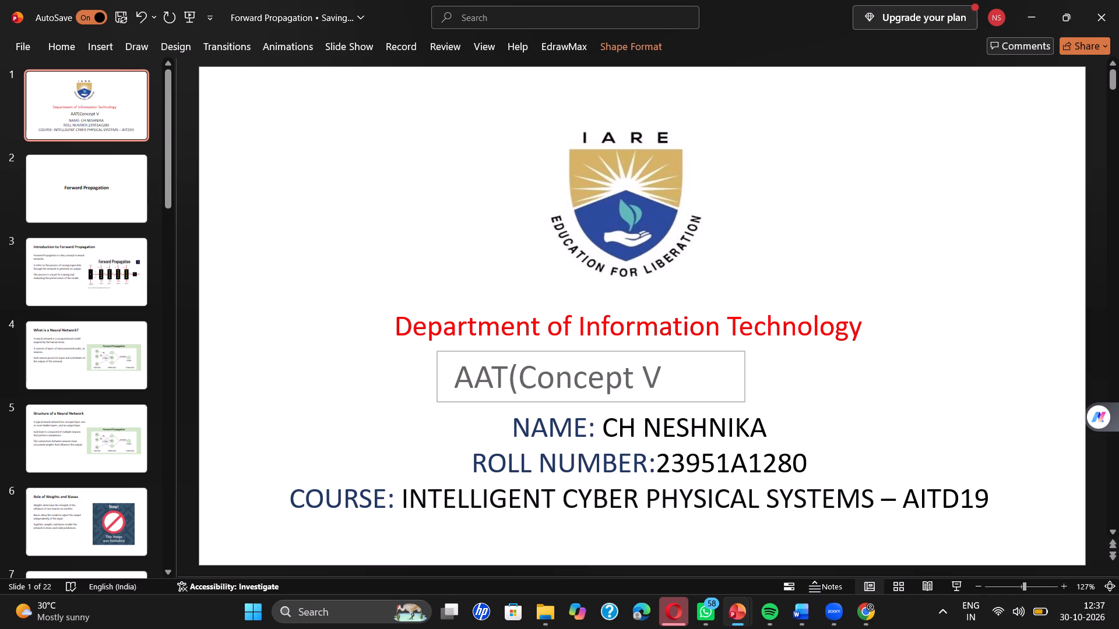
drag(437, 378, 437, 377)
click(668, 380)
click(655, 379)
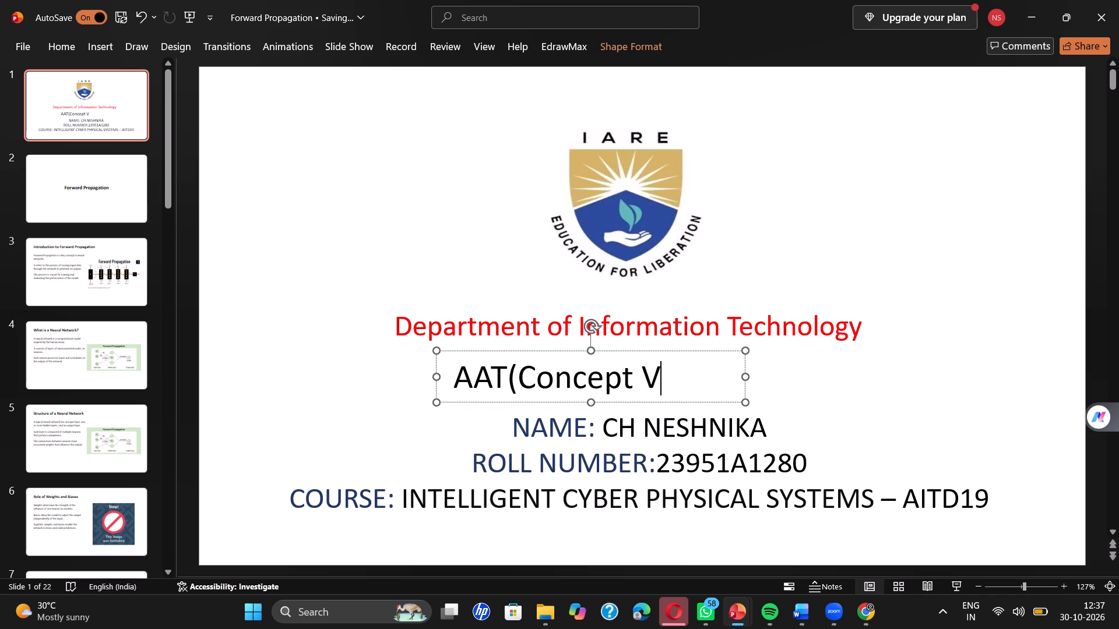
text(IDEO)
key(BackSpace)
key(BackSpace)
key(BackSpace)
key(BackSpace)
text(ideo)
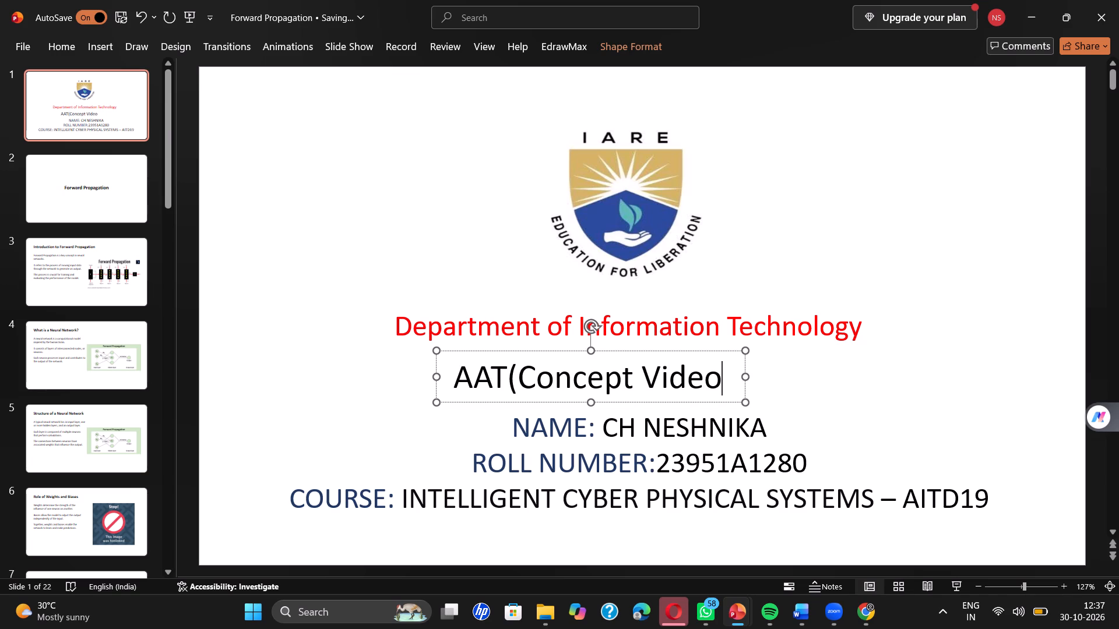
key(shift+parenright)
Move the AAT(Concept Video) heading box rightward so it sits roughly centred beneath the Department of Information Technology line.
drag(494, 351, 530, 352)
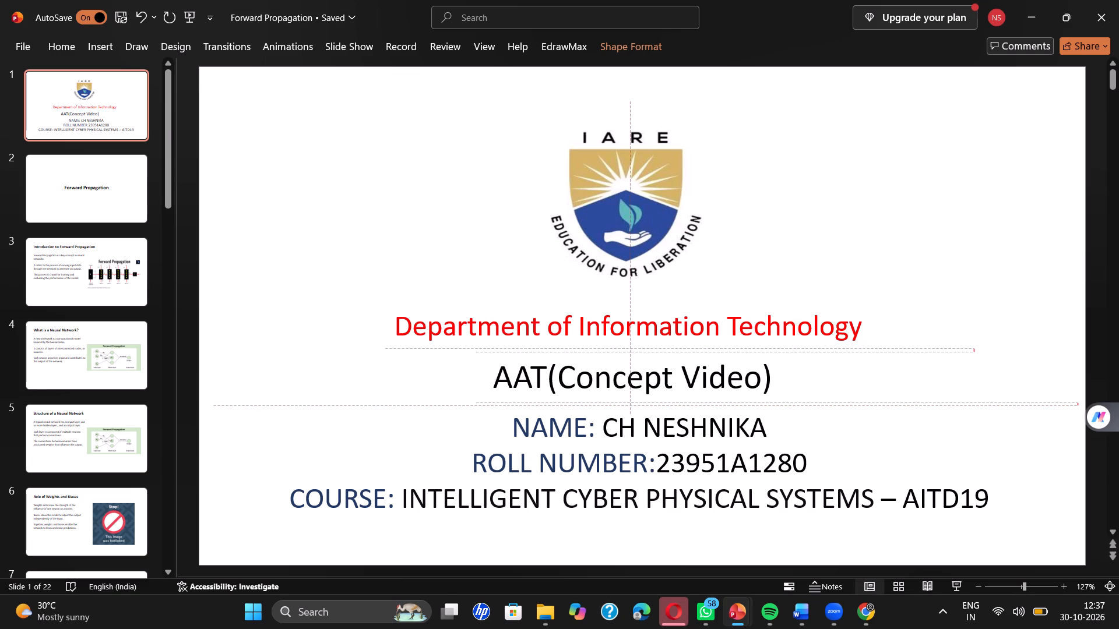
drag(530, 352, 541, 351)
click(793, 216)
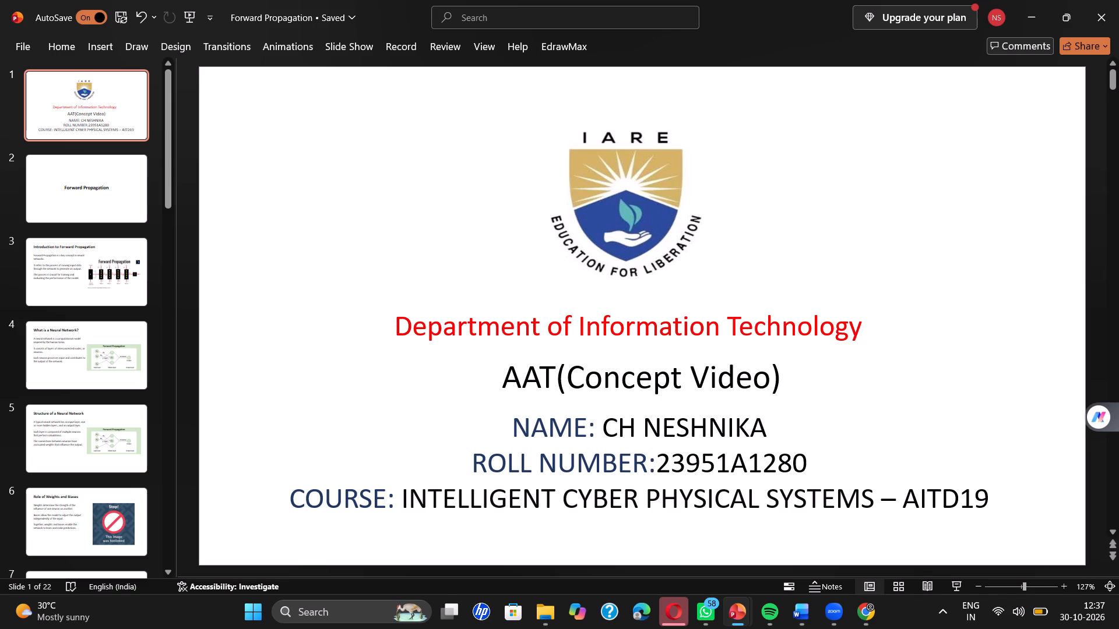
Replace the course name on the cover slide with DEEP LEARNING TECHNIQUES.
drag(402, 505, 671, 494)
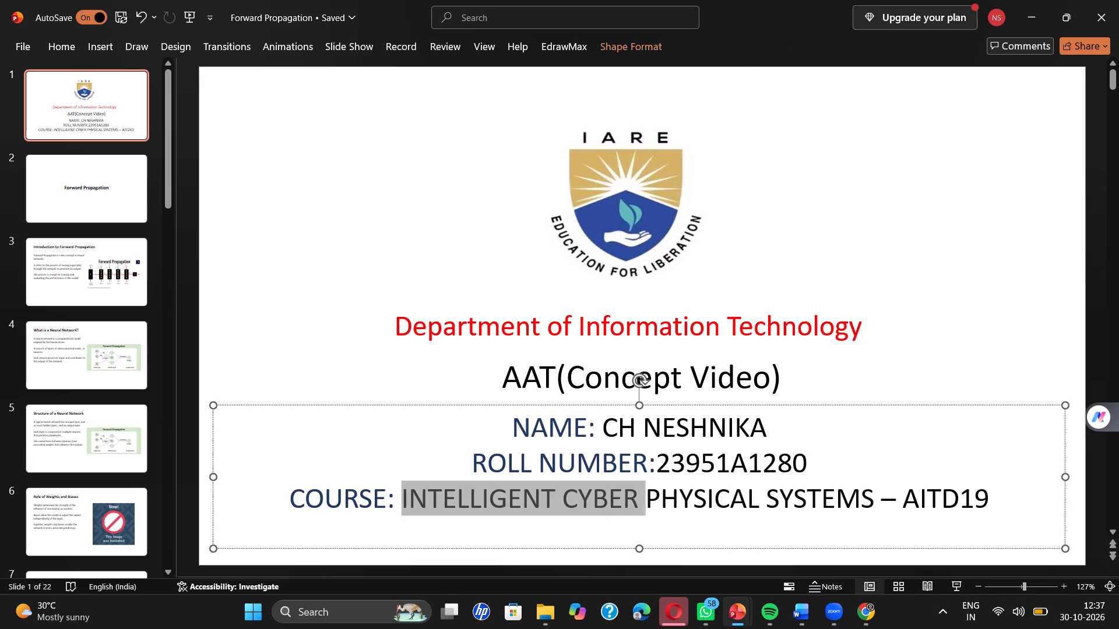
drag(671, 494, 800, 492)
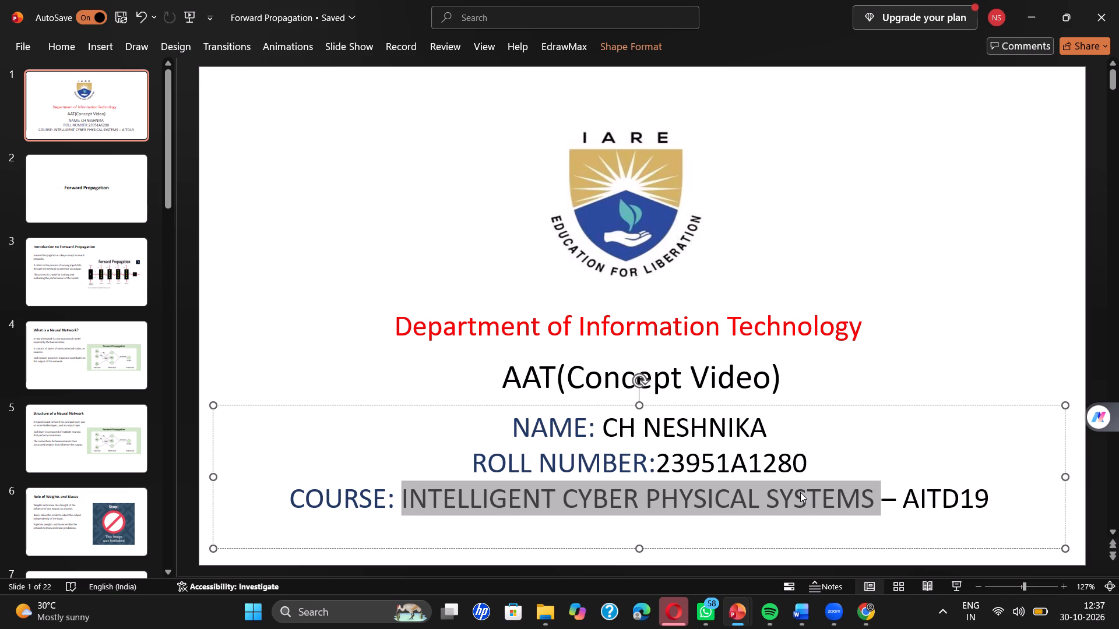
text(DEEP LEARNING)
key(space)
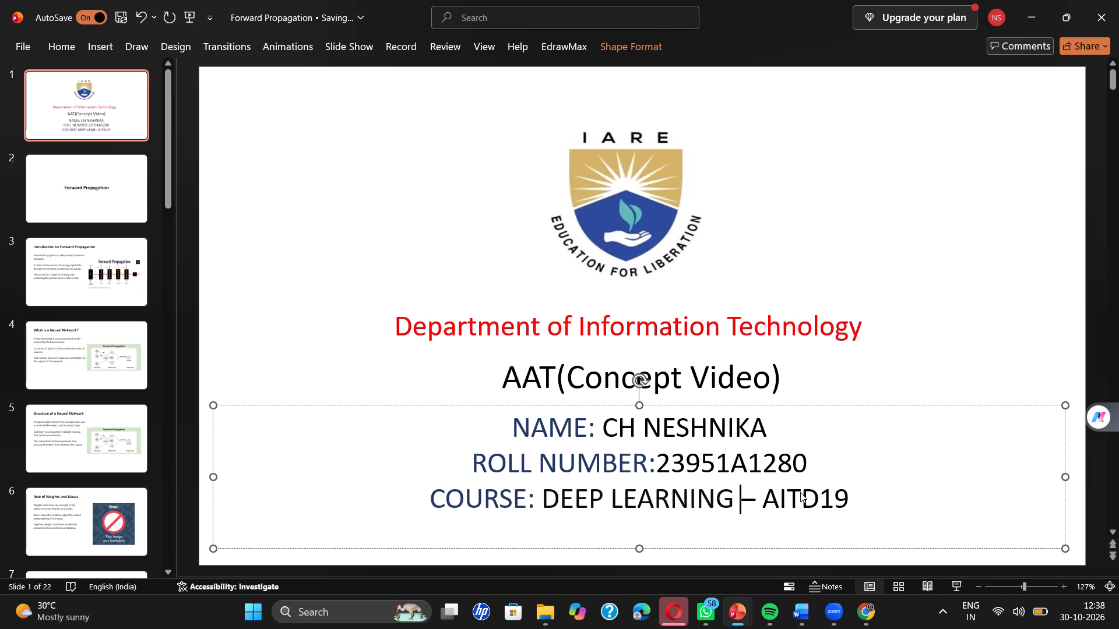
text(TECHNIQUES)
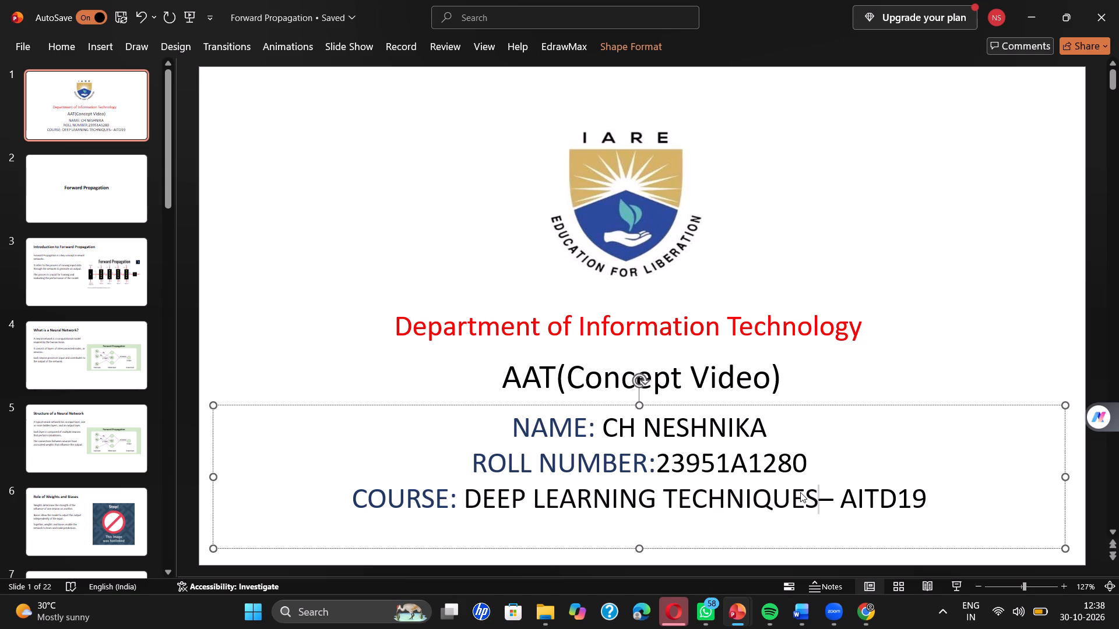
Change the course code after the course name on the cover slide to ACDD25.
click(883, 500)
key(BackSpace)
key(BackSpace)
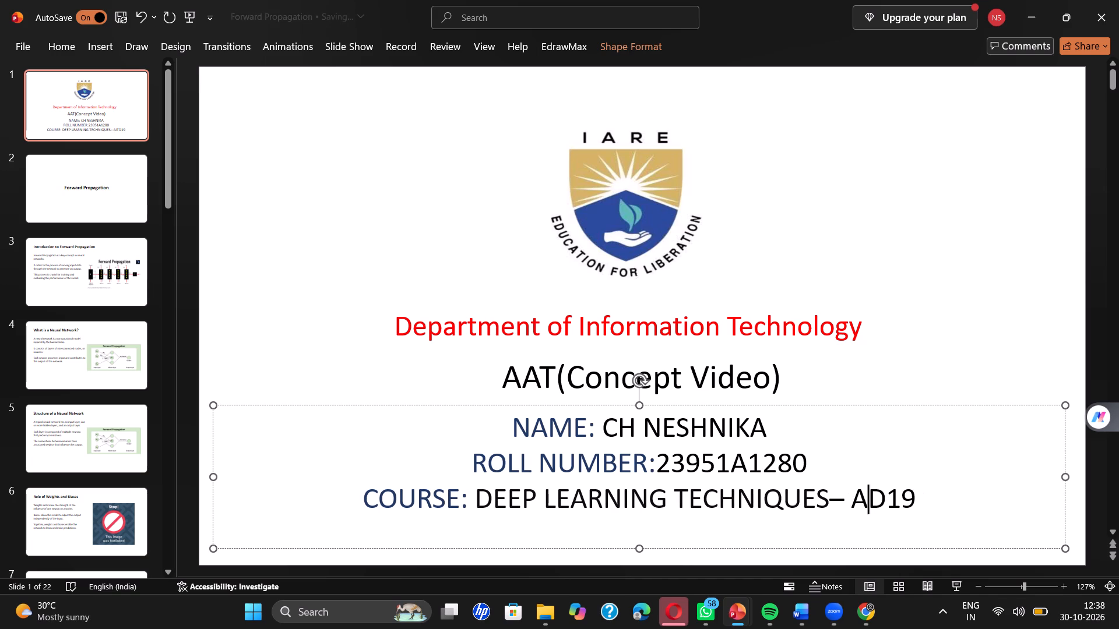
text(CD)
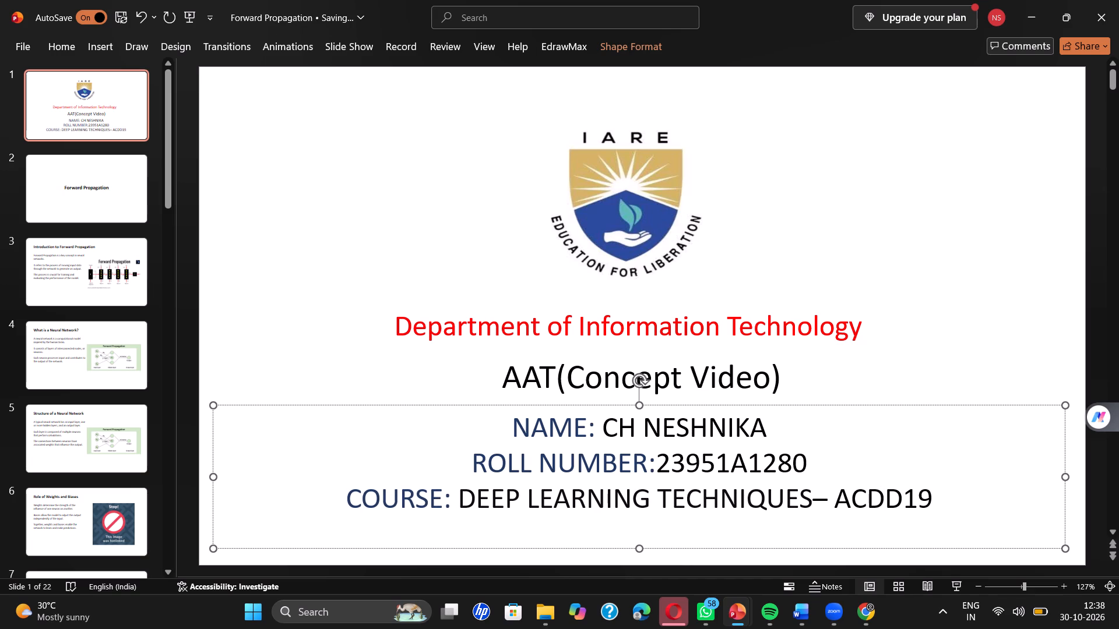
click(944, 505)
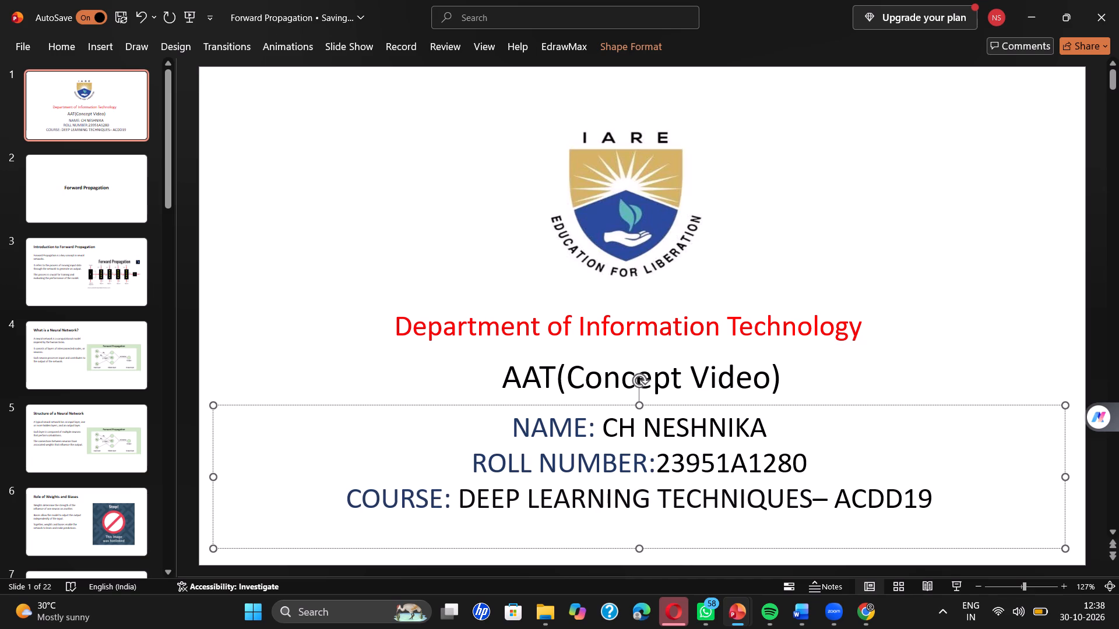
click(932, 501)
key(BackSpace)
key(BackSpace)
text(25)
click(1043, 344)
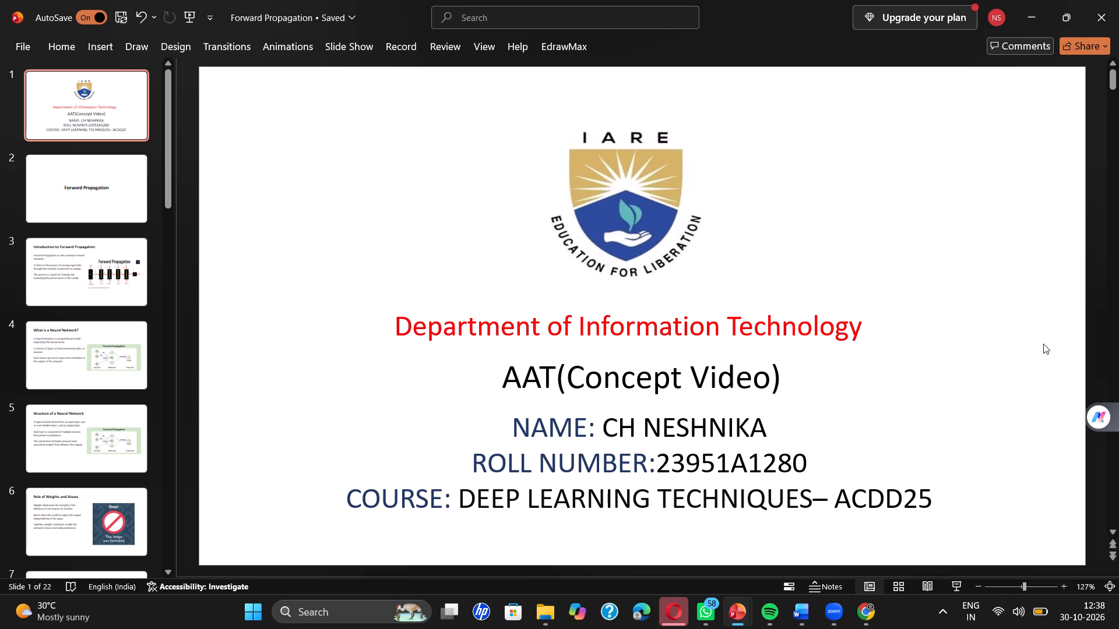
Copy the IARE logo from the Thank you slide and paste it onto slides 21, 20, 19 and 18.
scroll(59, 475, down, 13)
click(101, 534)
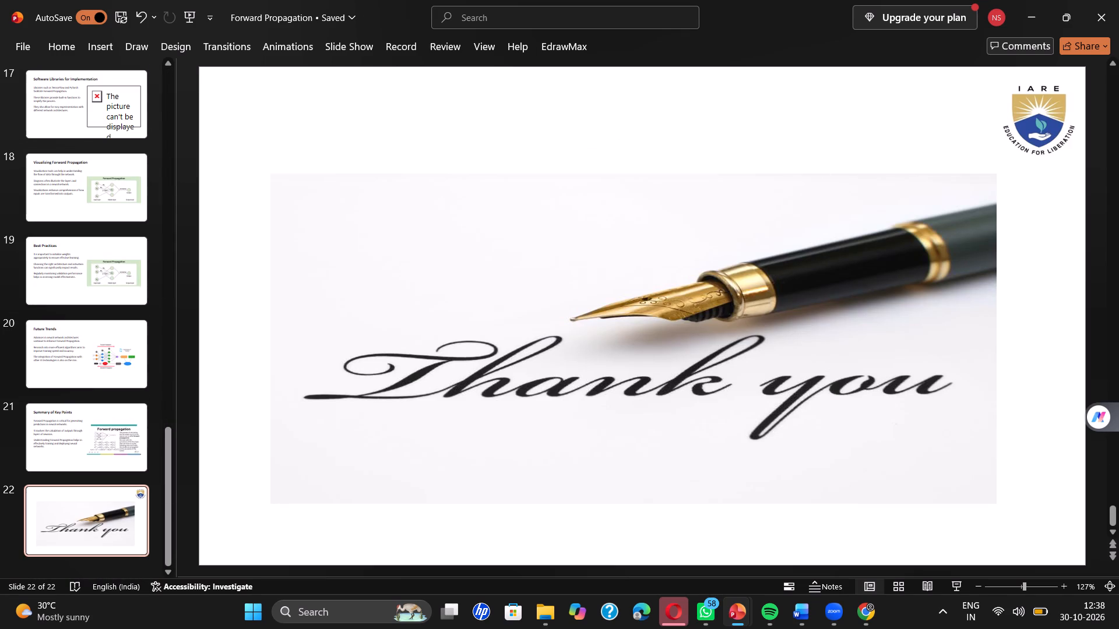
click(1022, 107)
key(ctrl+c)
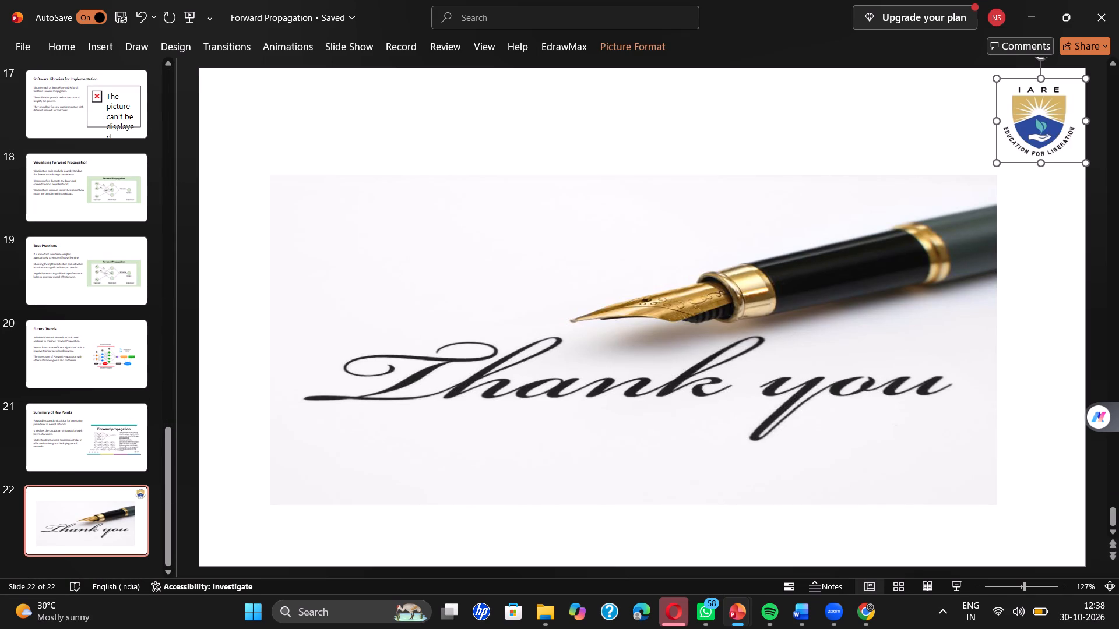
click(144, 409)
key(ctrl+v)
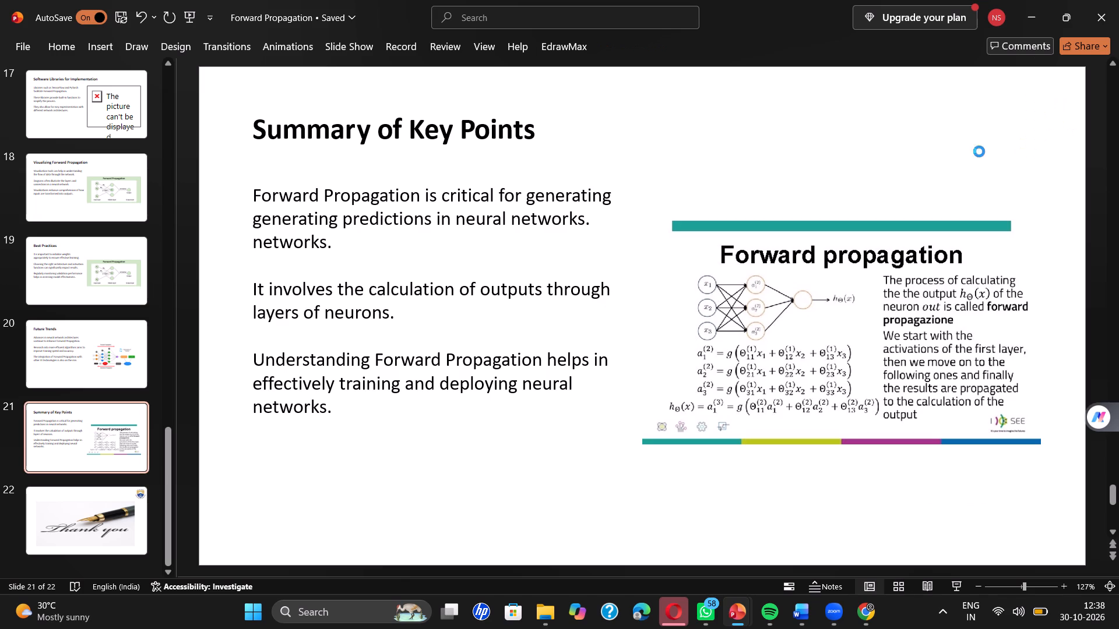
click(79, 339)
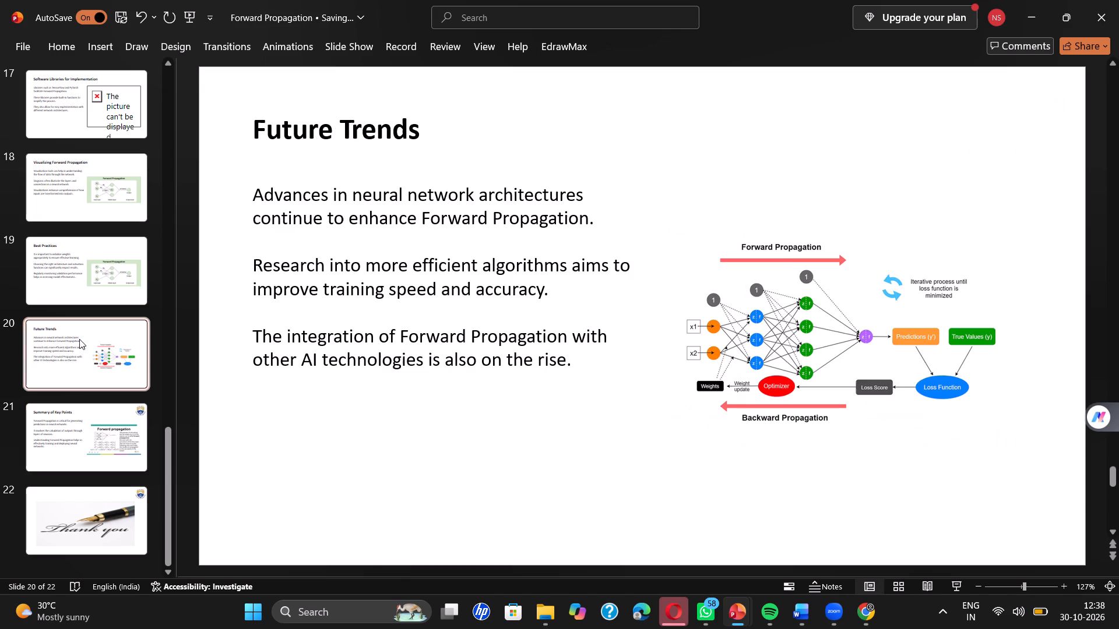
key(ctrl+v)
click(94, 267)
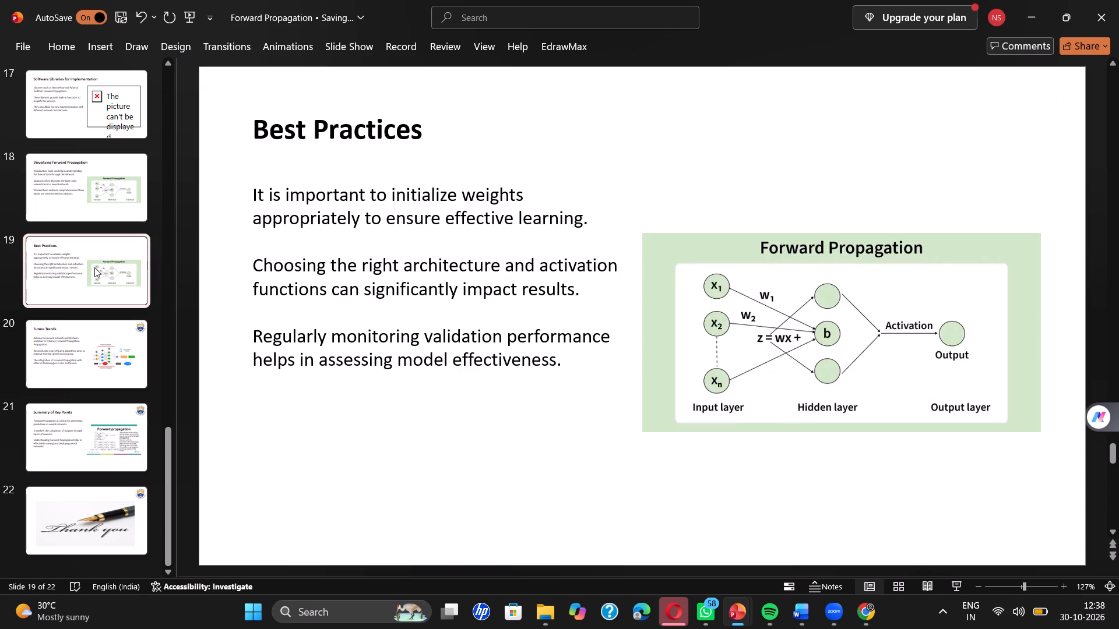
key(ctrl+v)
click(91, 179)
key(ctrl+v)
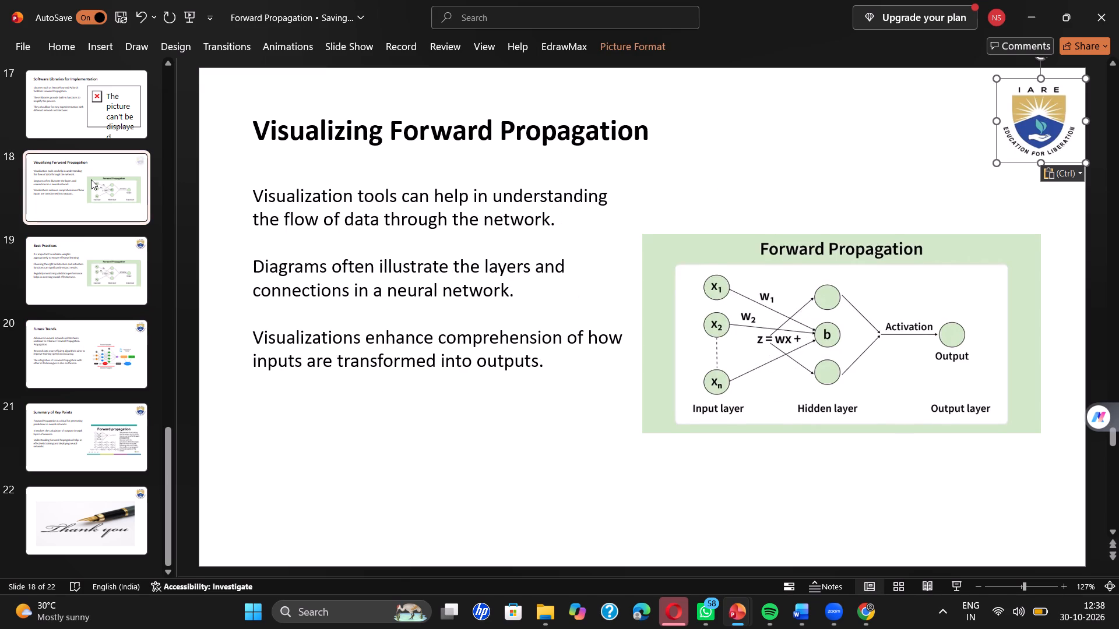
Paste the IARE logo onto slides 17, 16 and 15, from Software Libraries for Implementation back to Challenges in Forward Propagation.
scroll(90, 157, up, 1)
click(90, 150)
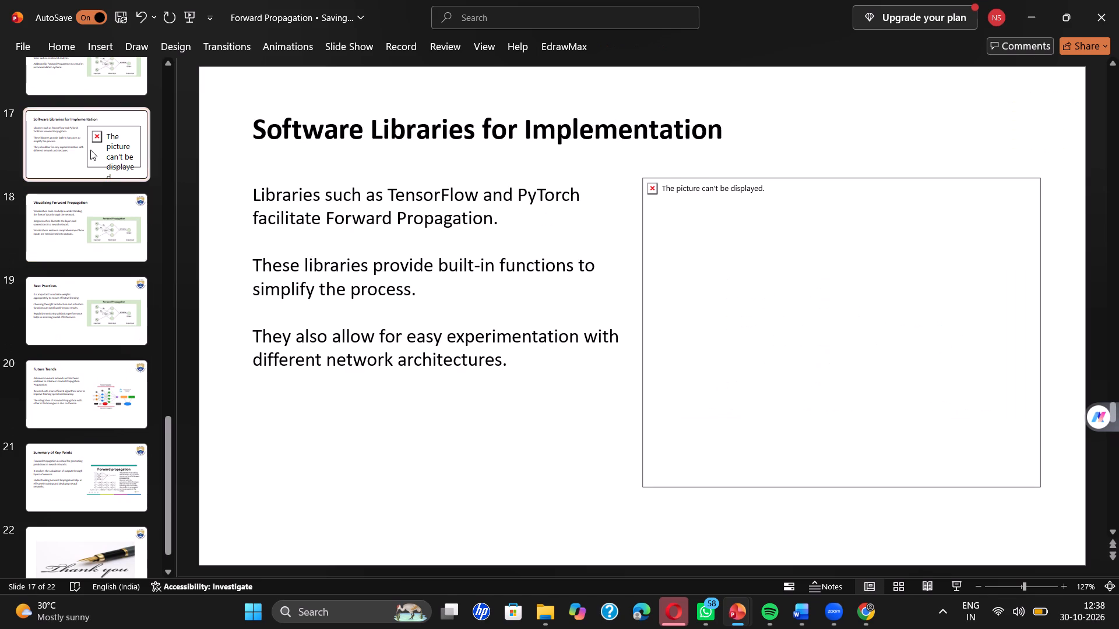
key(ctrl+v)
scroll(90, 150, up, 1)
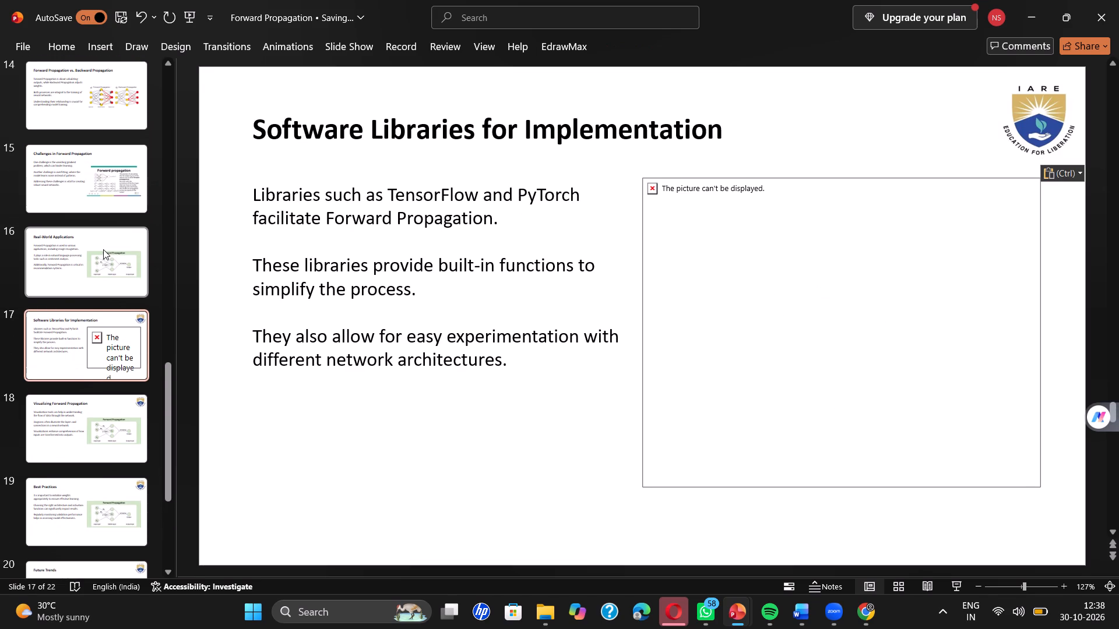
click(103, 249)
key(ctrl+v)
click(104, 174)
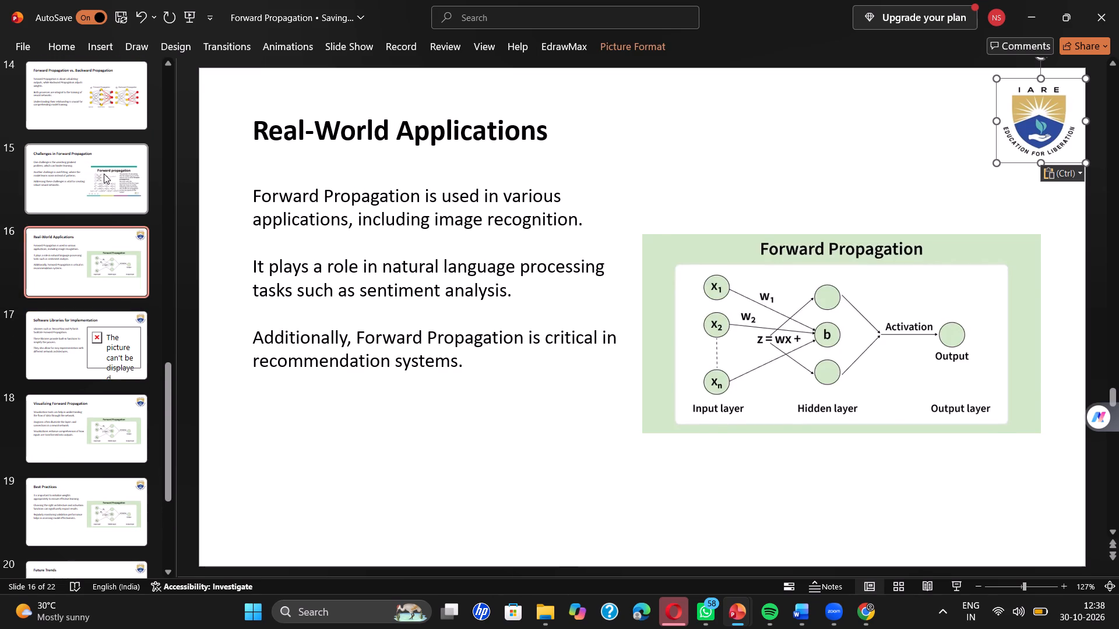
key(ctrl+v)
Paste the IARE logo onto slides 14, 13, 12 and 11, back to Importance of Forward Propagation.
scroll(104, 174, up, 1)
click(106, 202)
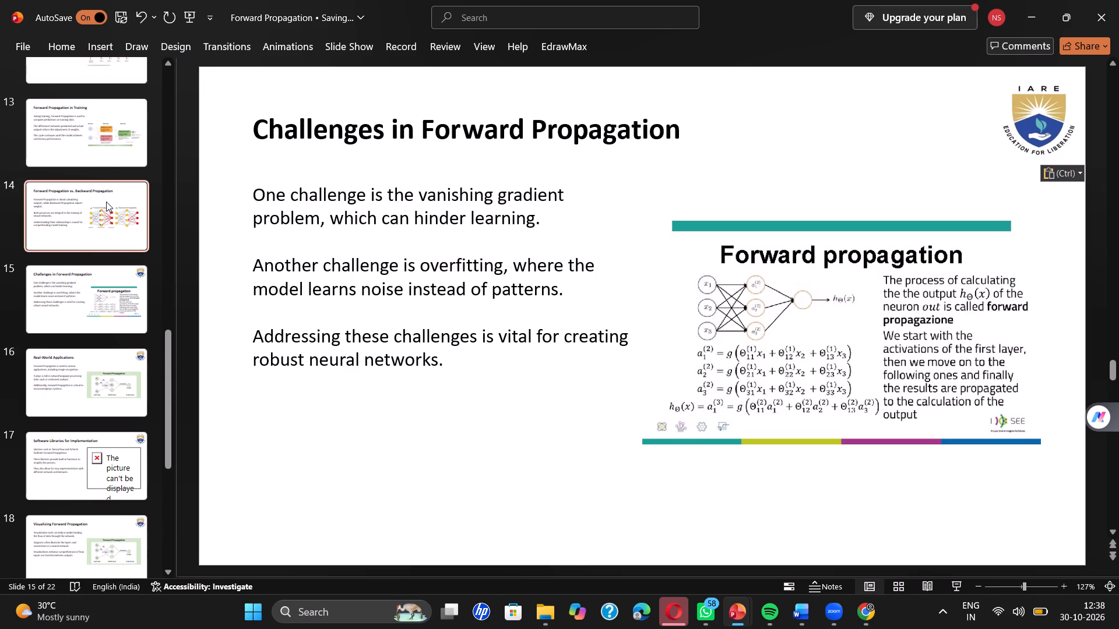
key(ctrl+v)
scroll(106, 202, up, 1)
click(104, 289)
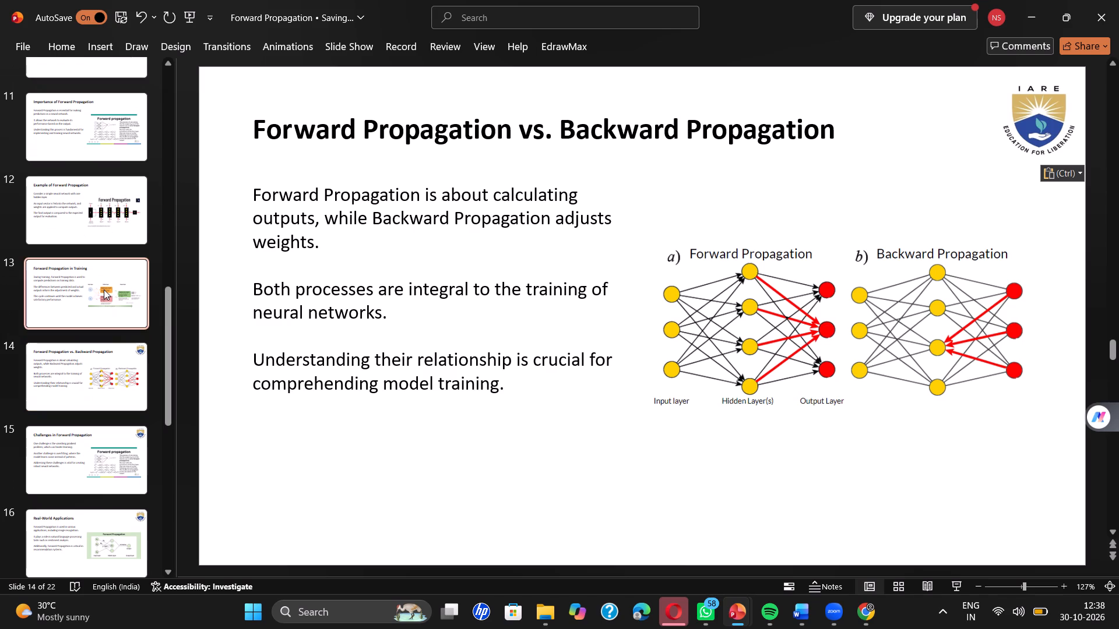
key(ctrl+v)
click(92, 198)
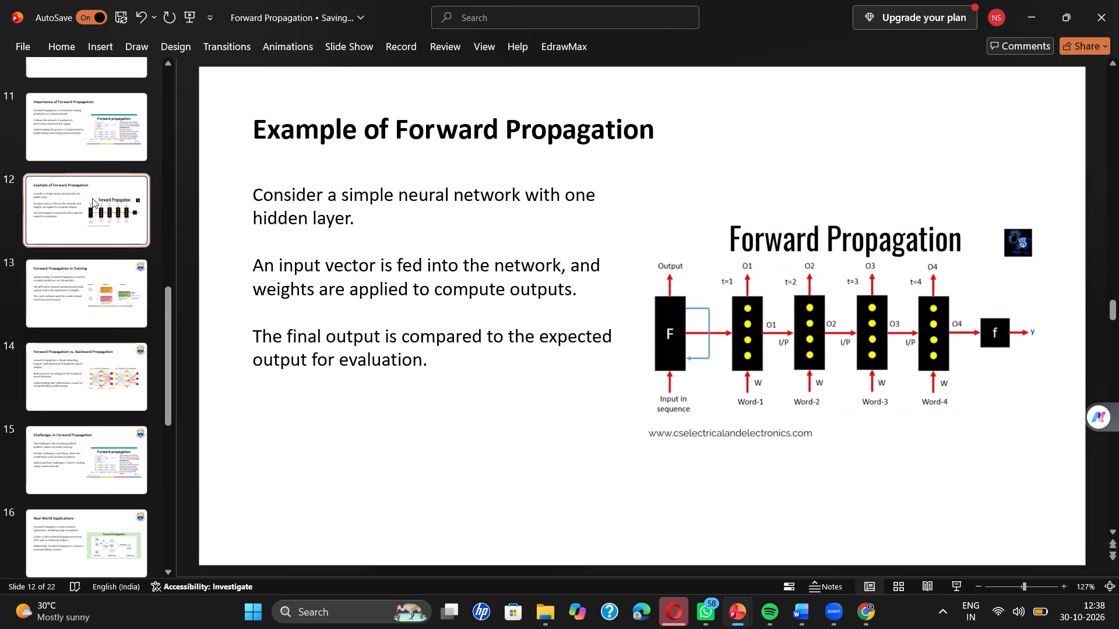
key(ctrl+v)
click(93, 139)
key(ctrl+v)
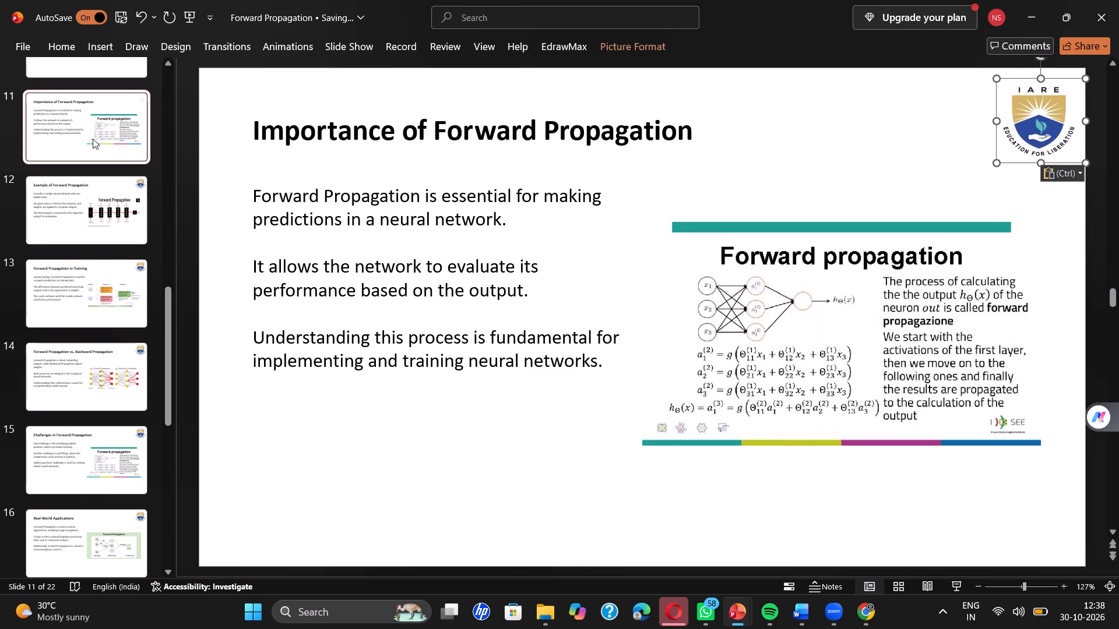
Paste the IARE logo onto slides 10, 9, 8 and 7, from Calculating Neuron Output back to Activation Functions.
scroll(93, 139, up, 1)
click(94, 149)
key(ctrl+v)
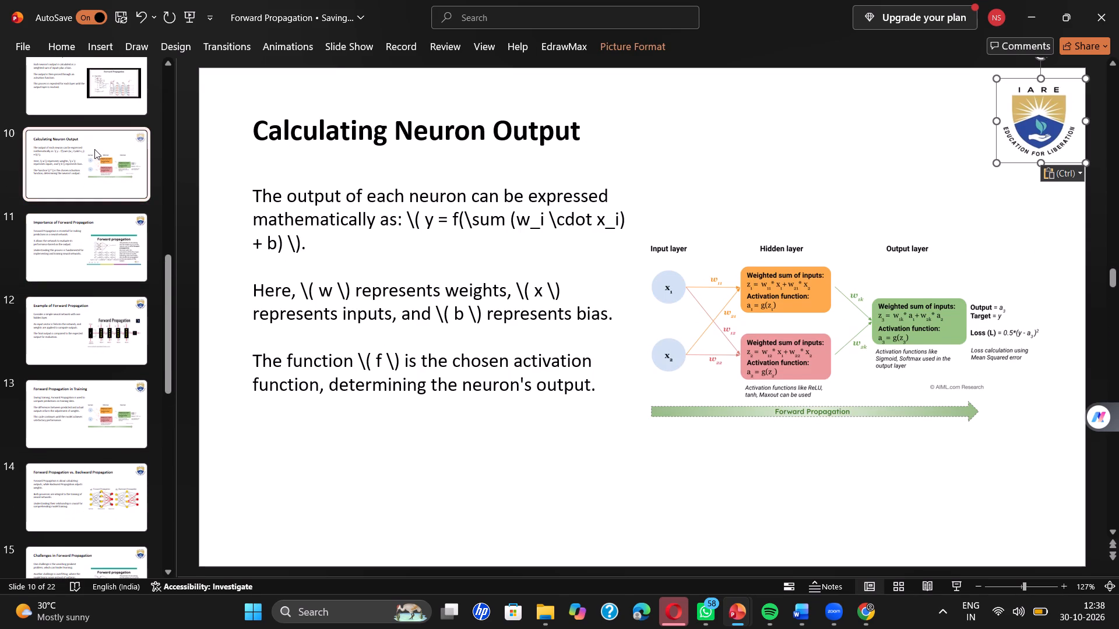
click(92, 97)
key(ctrl+v)
scroll(92, 97, up, 1)
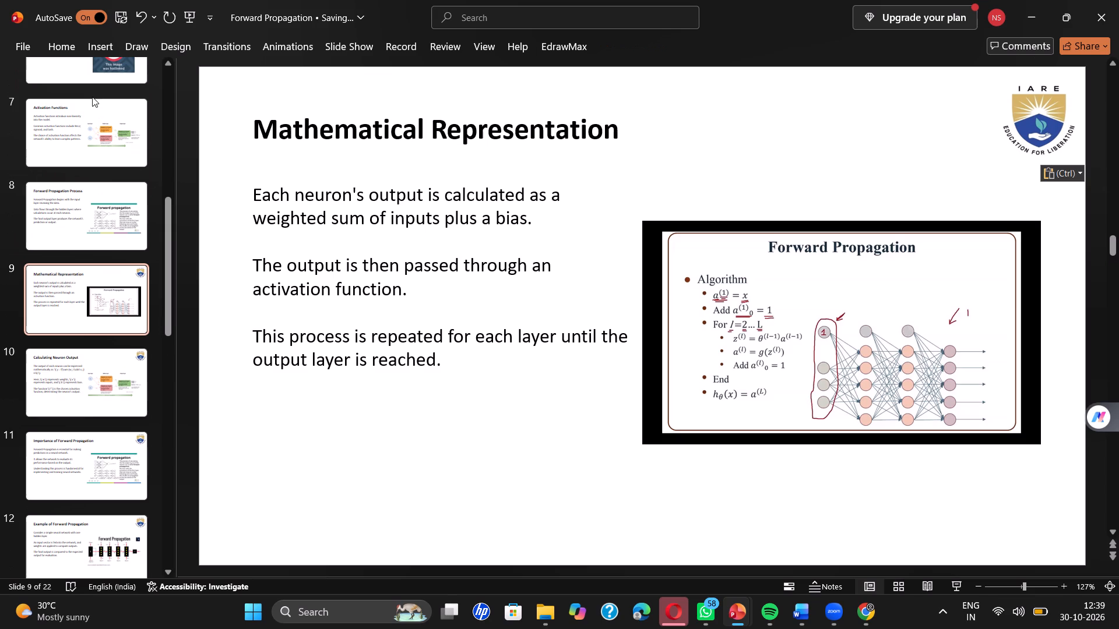
click(106, 186)
key(ctrl+v)
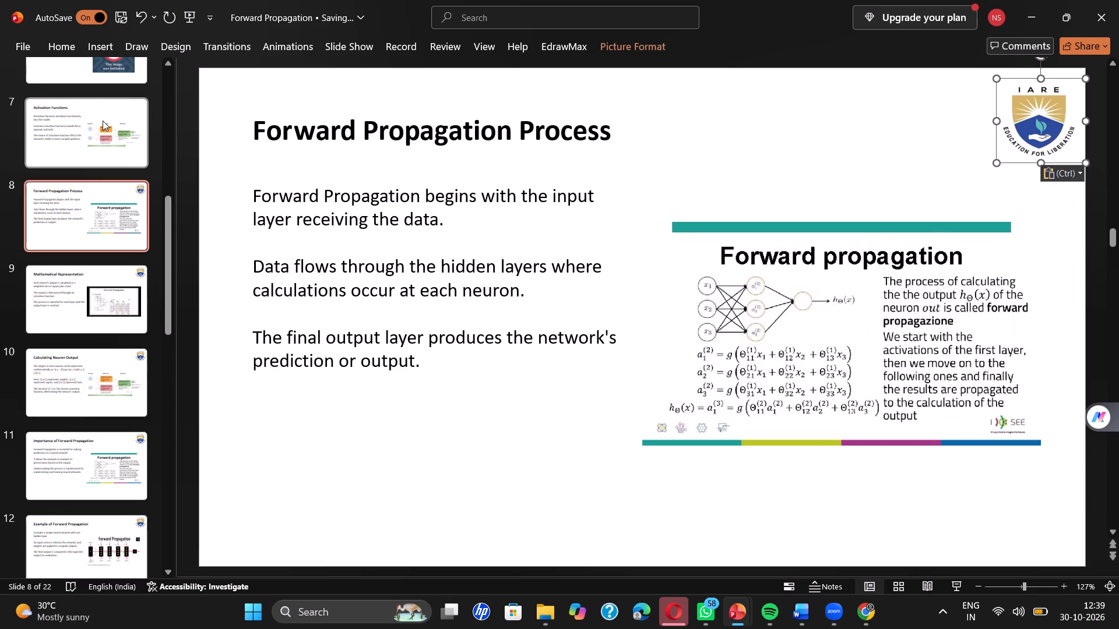
click(103, 121)
key(ctrl+v)
Paste the IARE logo onto slides 6, 5 and 4, from Role of Weights and Biases back to What is a Neural Network?
scroll(103, 121, up, 1)
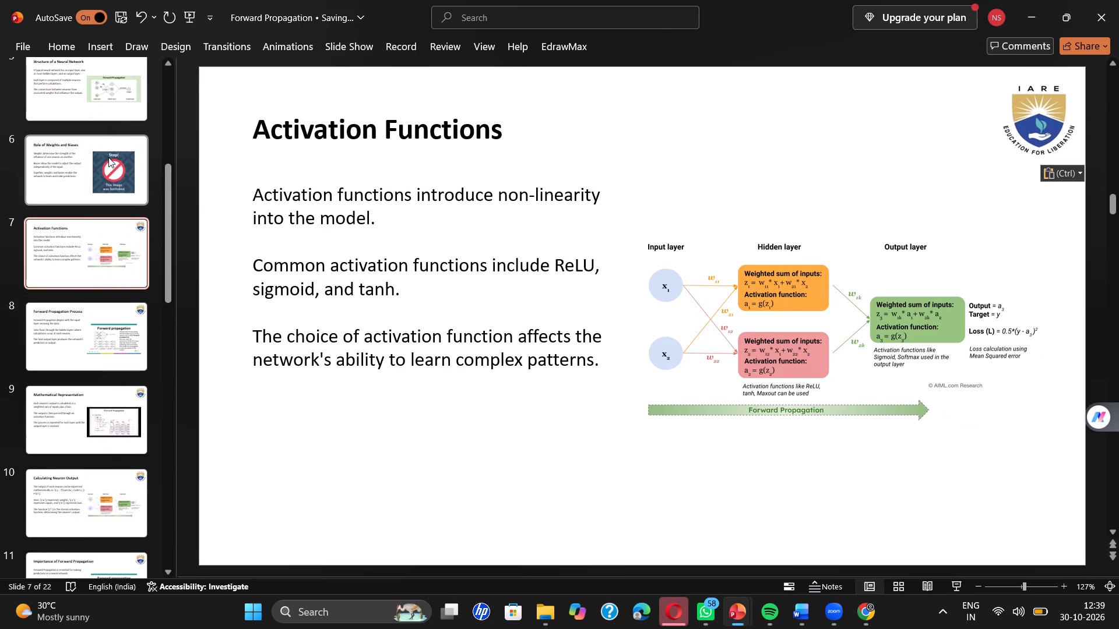
click(108, 157)
key(ctrl+v)
scroll(108, 157, up, 1)
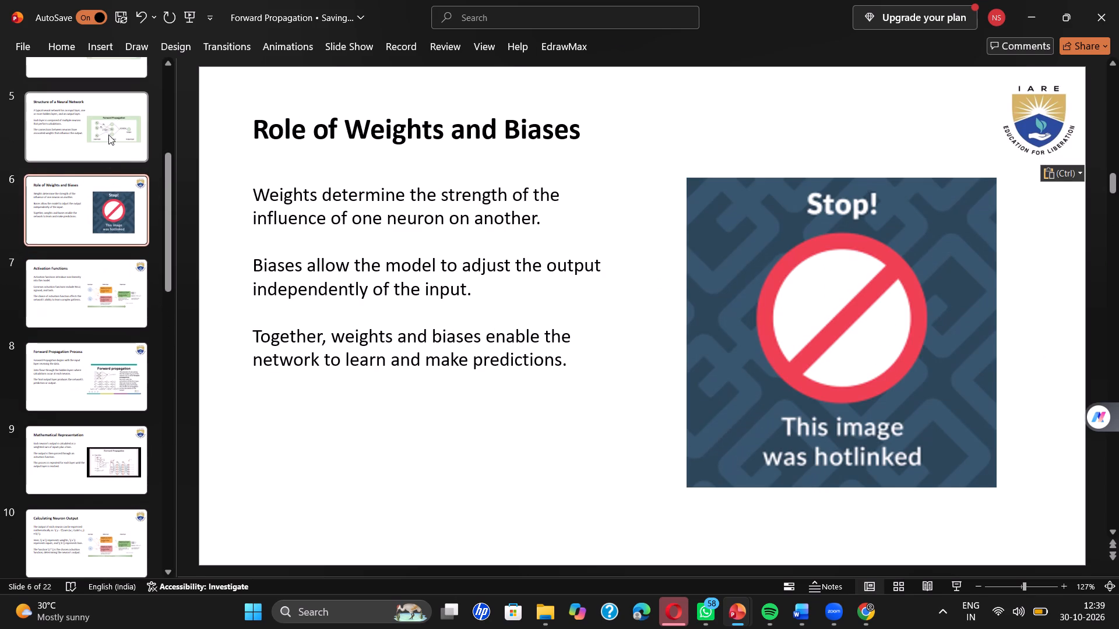
click(108, 135)
key(ctrl+v)
scroll(108, 135, up, 2)
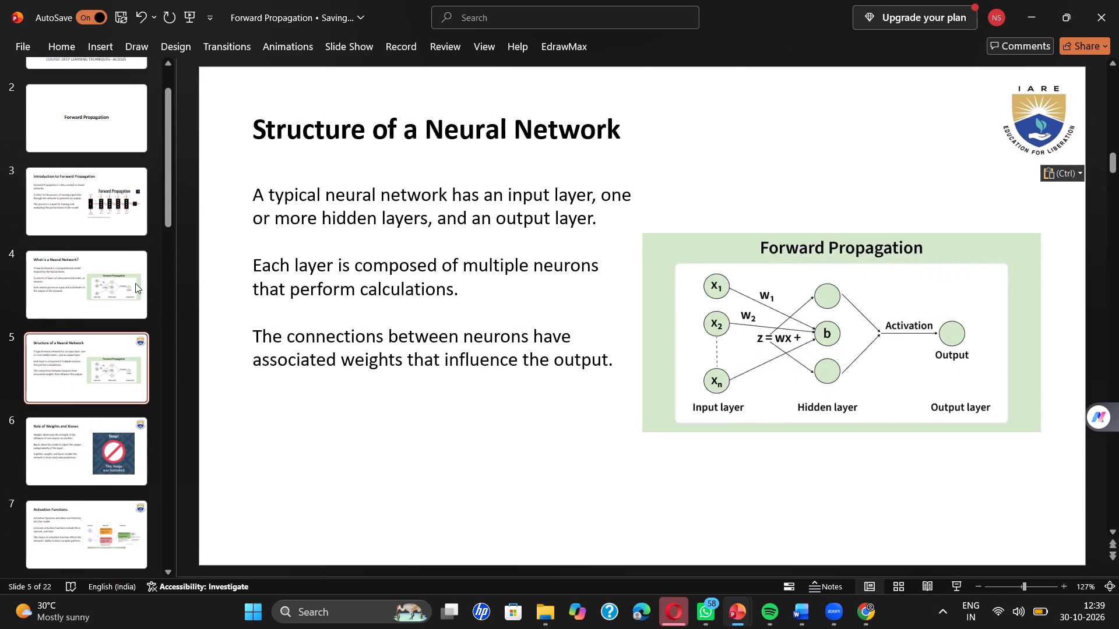
click(135, 283)
key(ctrl+v)
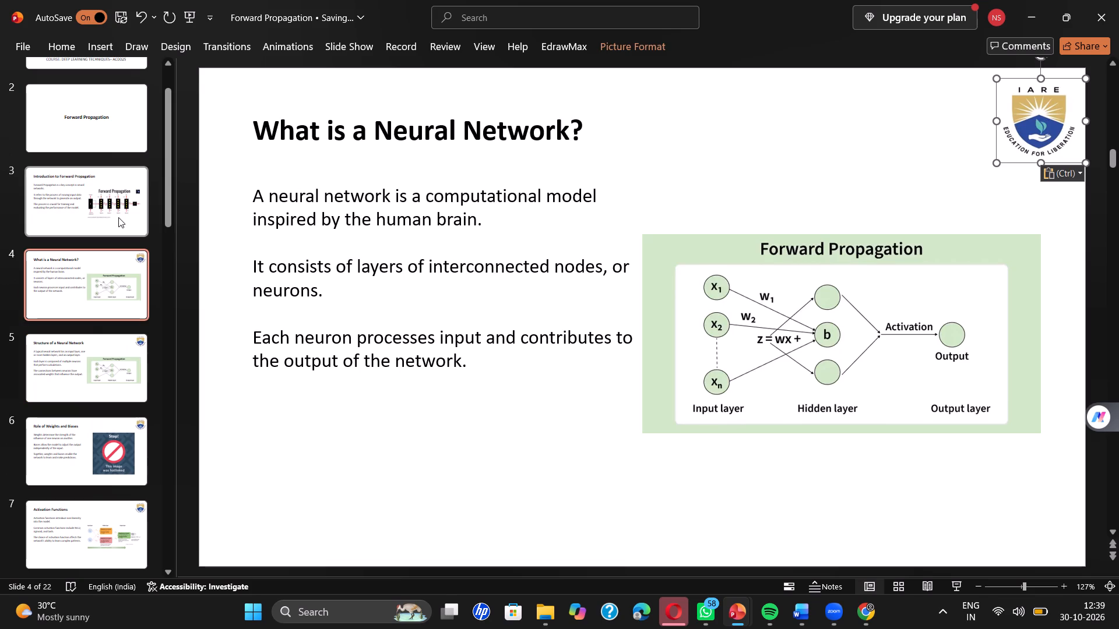
Paste the IARE logo onto slide 3, Introduction to Forward Propagation, and slide 2, the Forward Propagation title slide.
click(118, 217)
key(ctrl+v)
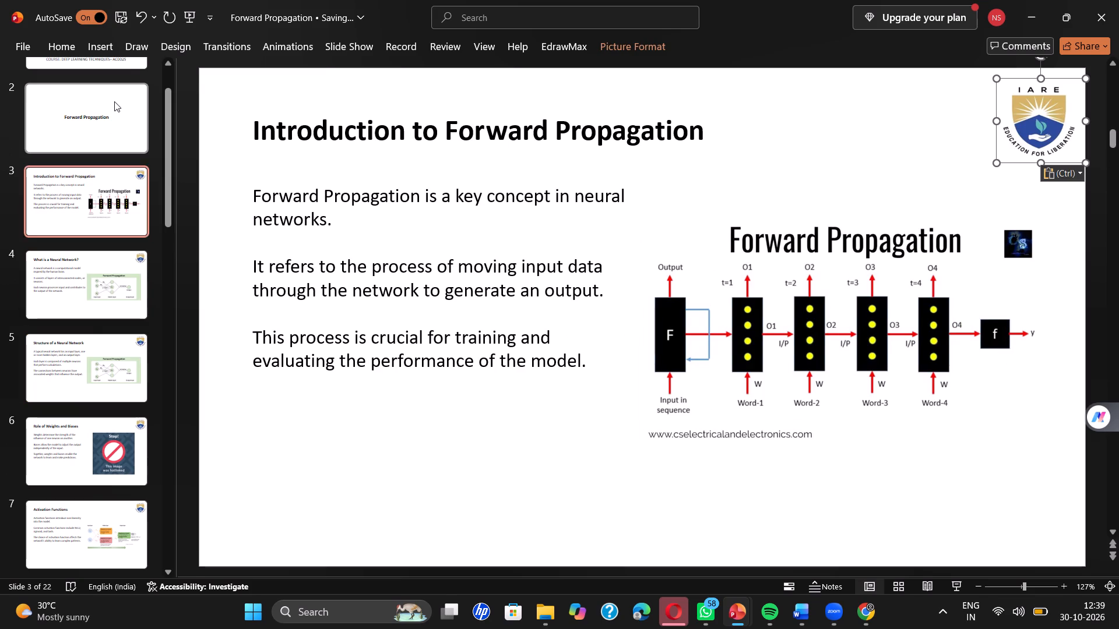
click(114, 101)
key(ctrl+v)
click(336, 292)
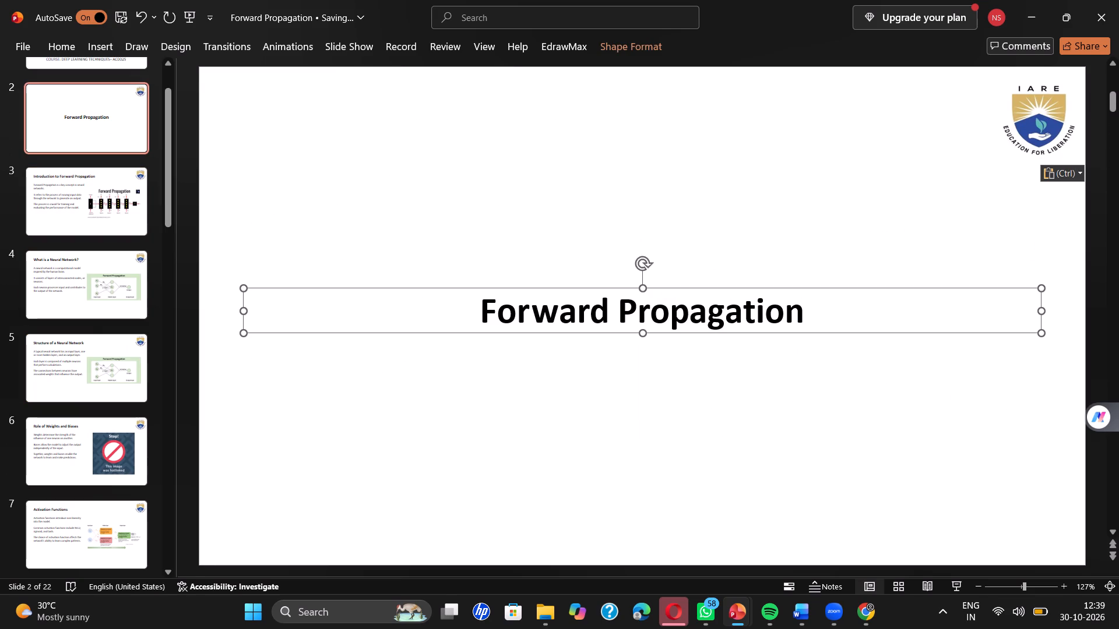
click(380, 193)
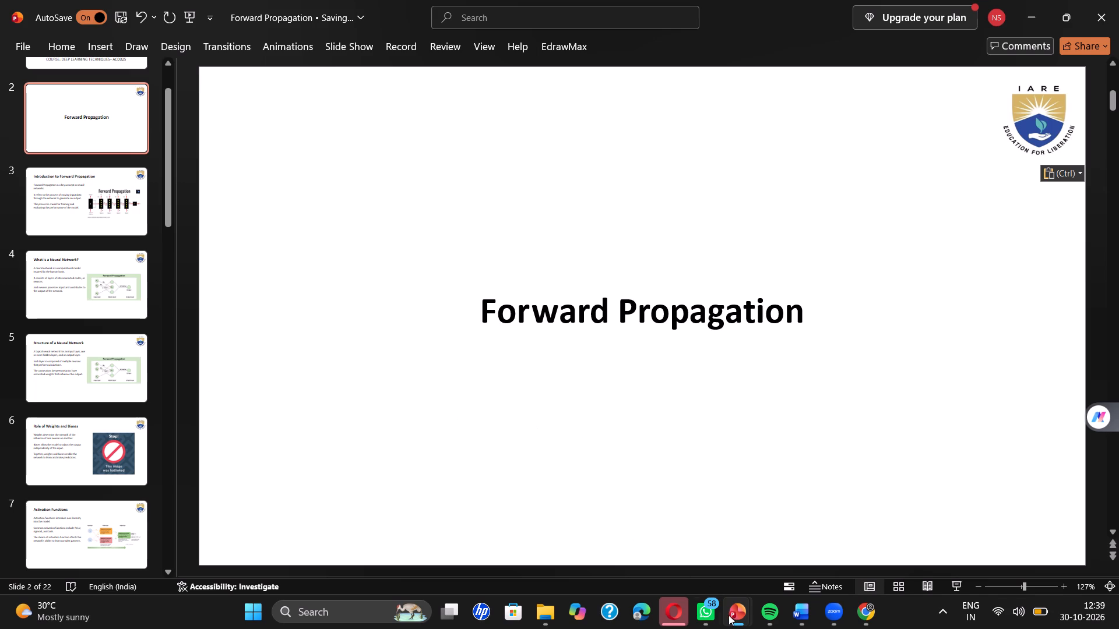
Look through the slides of the COMPILER C(AAT 2)N and ICPS (AAT-2) N presentations as references for the finished format.
click(715, 543)
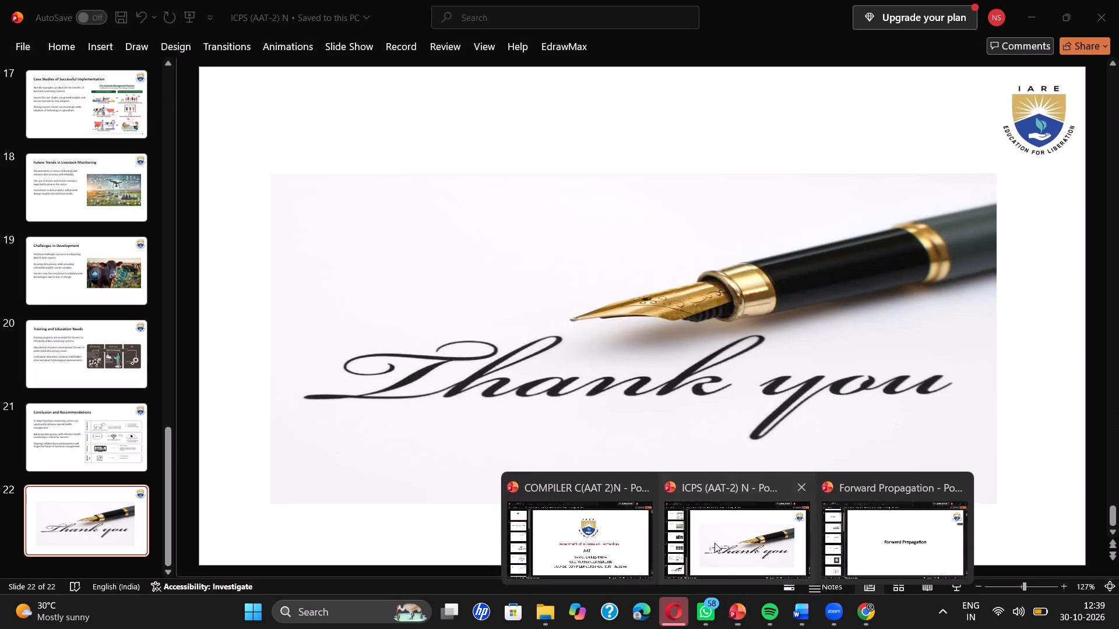
scroll(82, 390, up, 17)
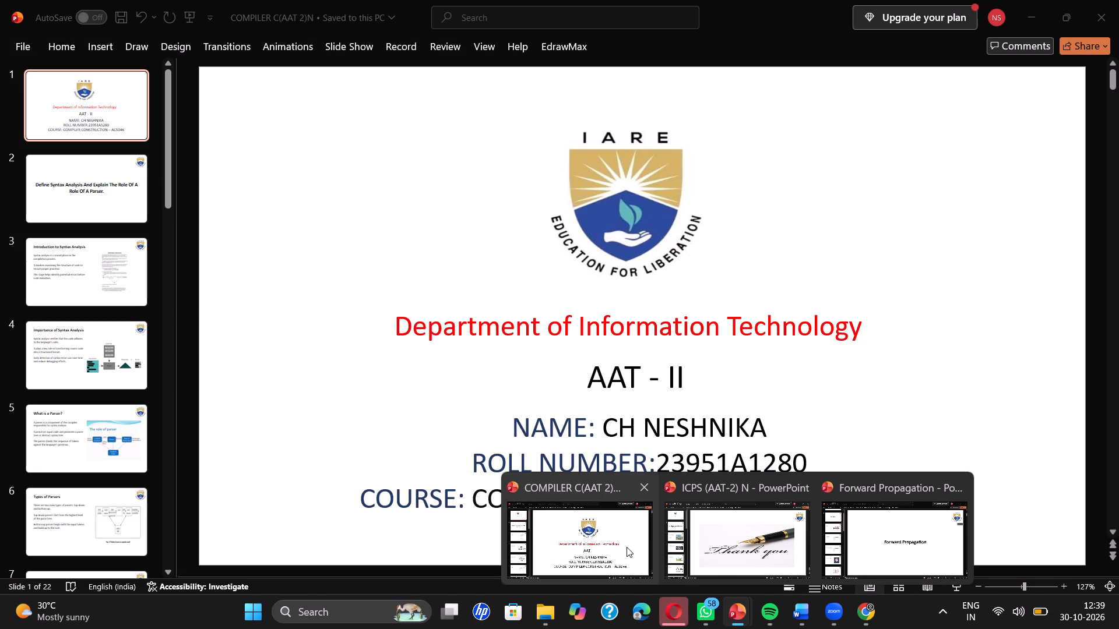
click(627, 547)
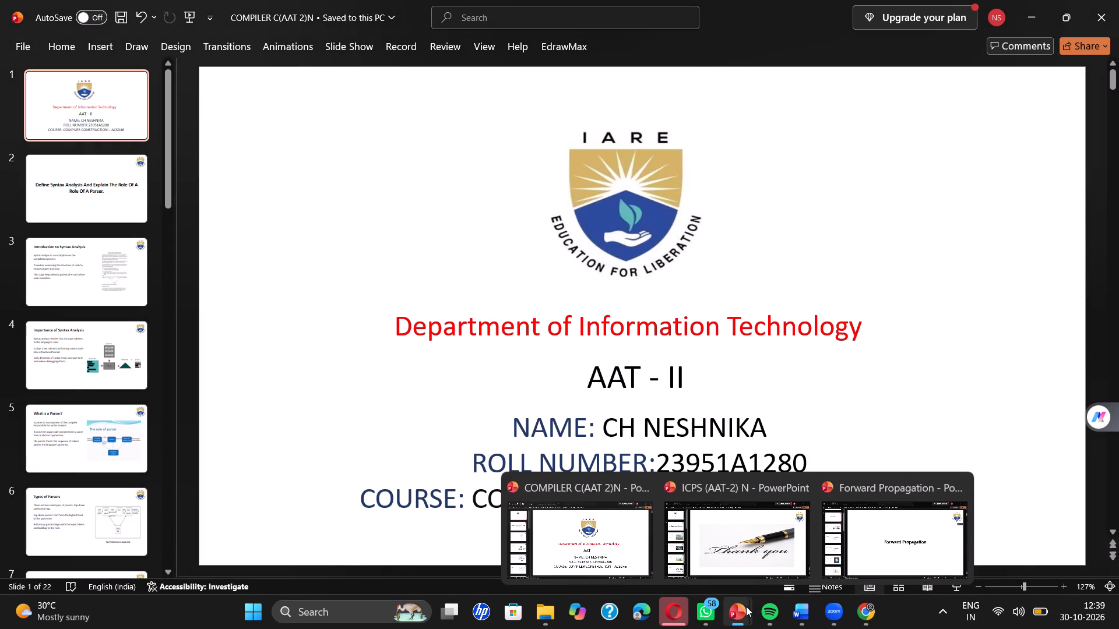
click(642, 554)
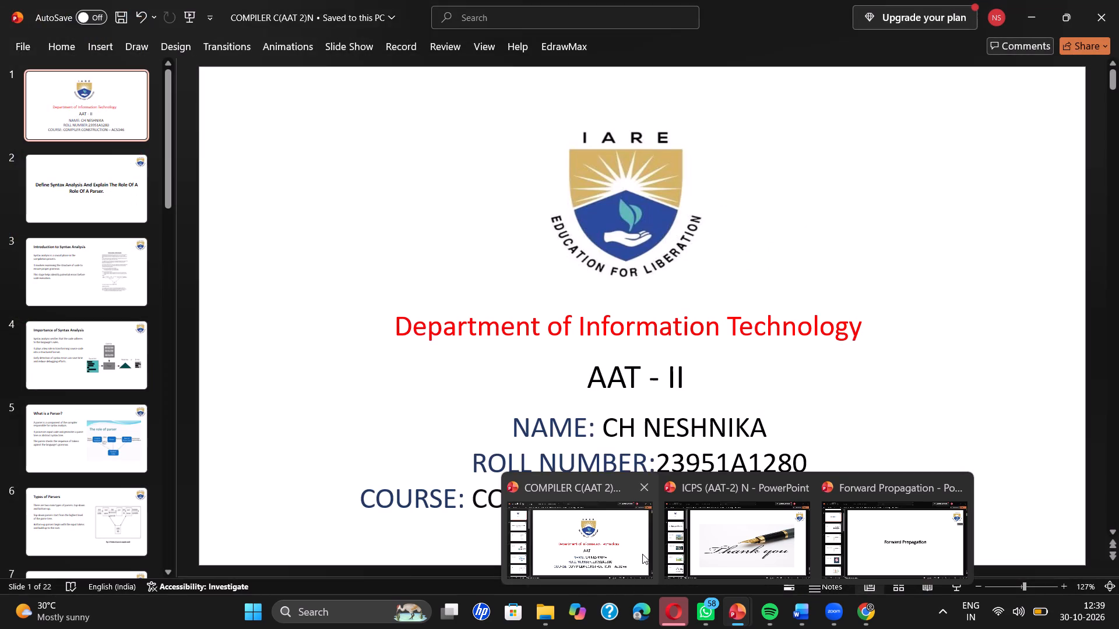
scroll(94, 370, up, 2)
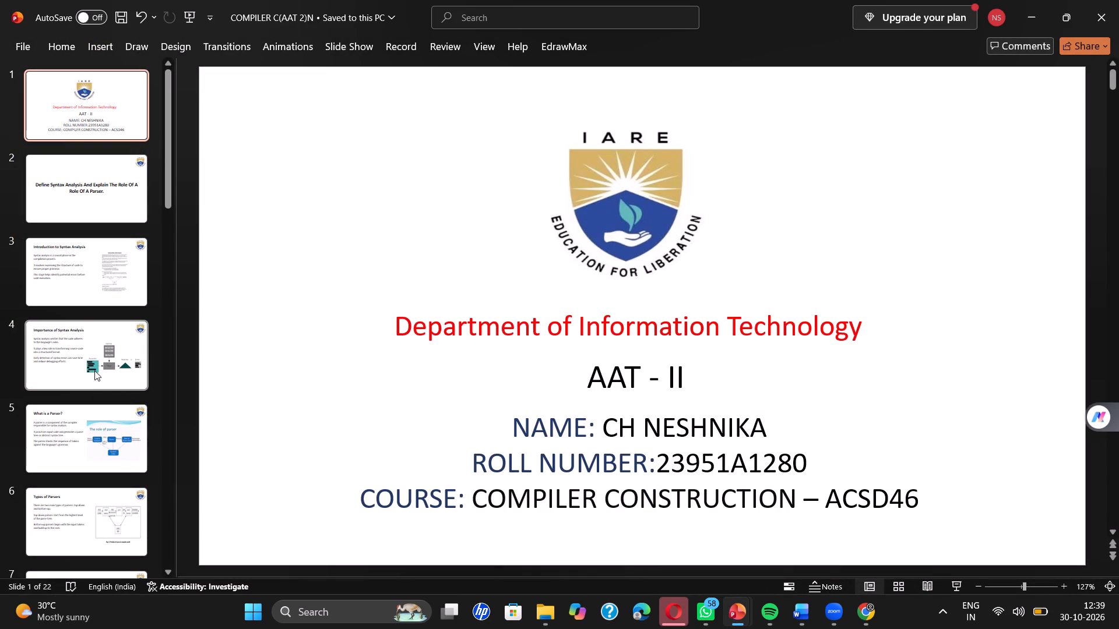
scroll(94, 370, up, 1)
scroll(94, 370, down, 2)
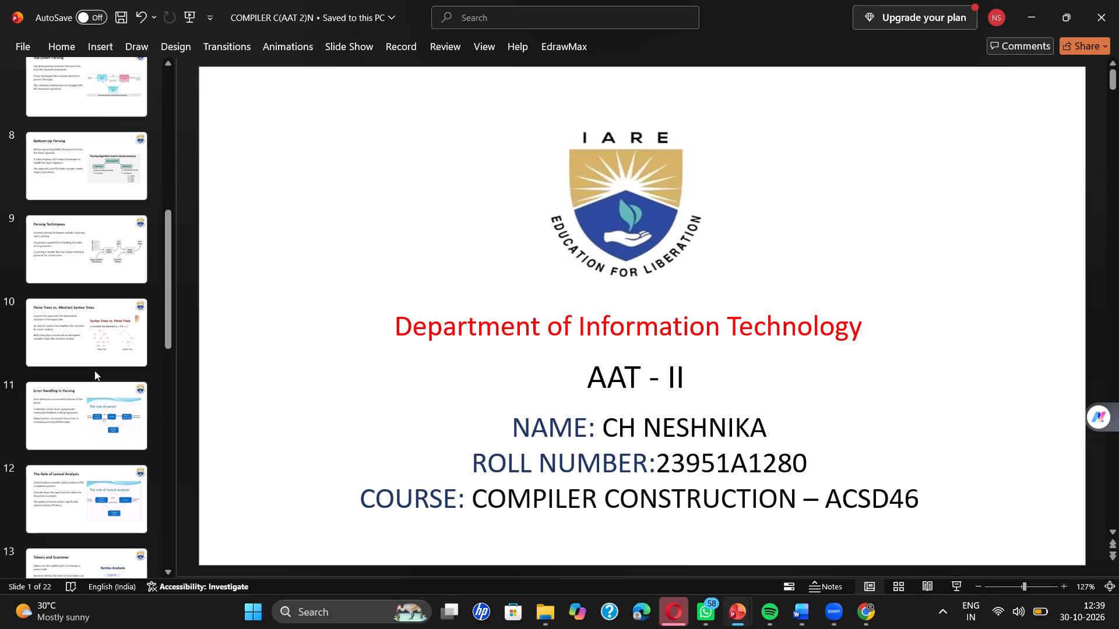
scroll(70, 338, up, 11)
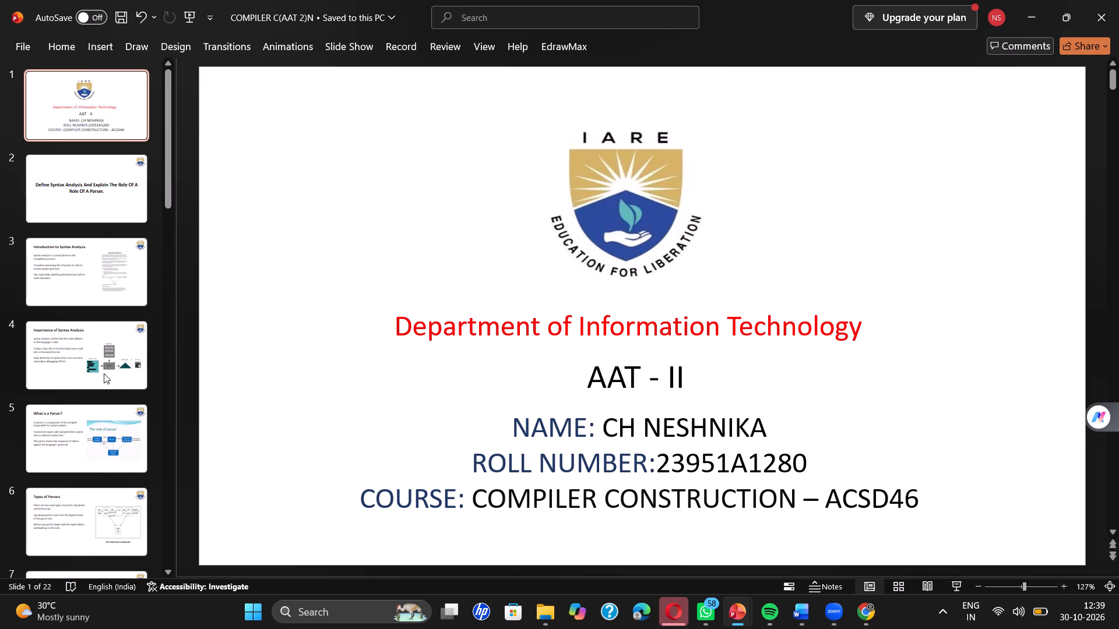
scroll(104, 373, down, 6)
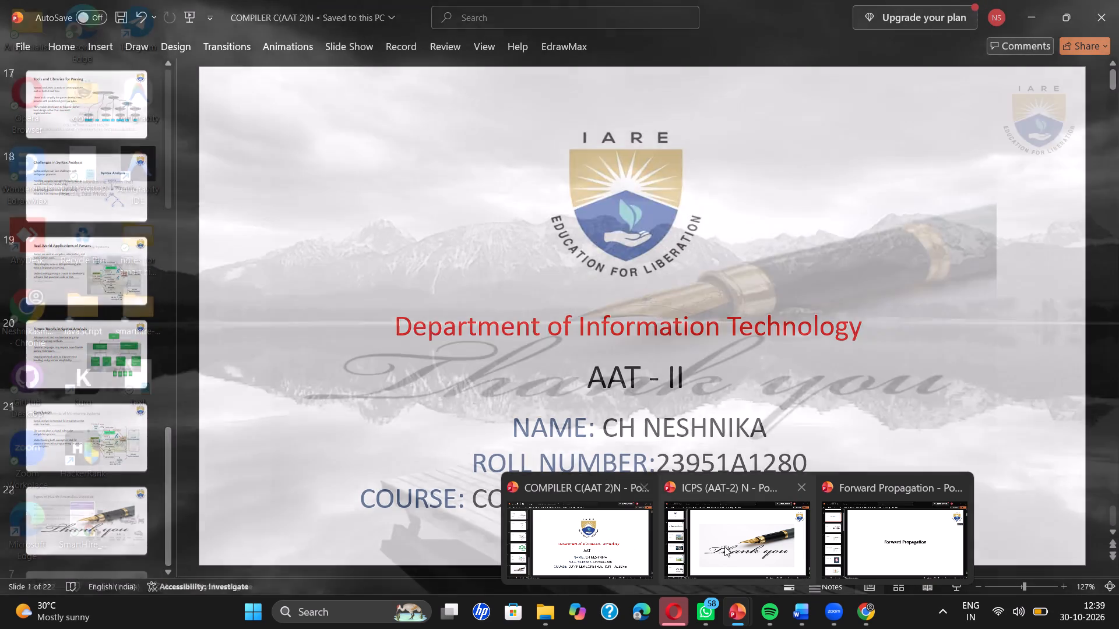
click(727, 546)
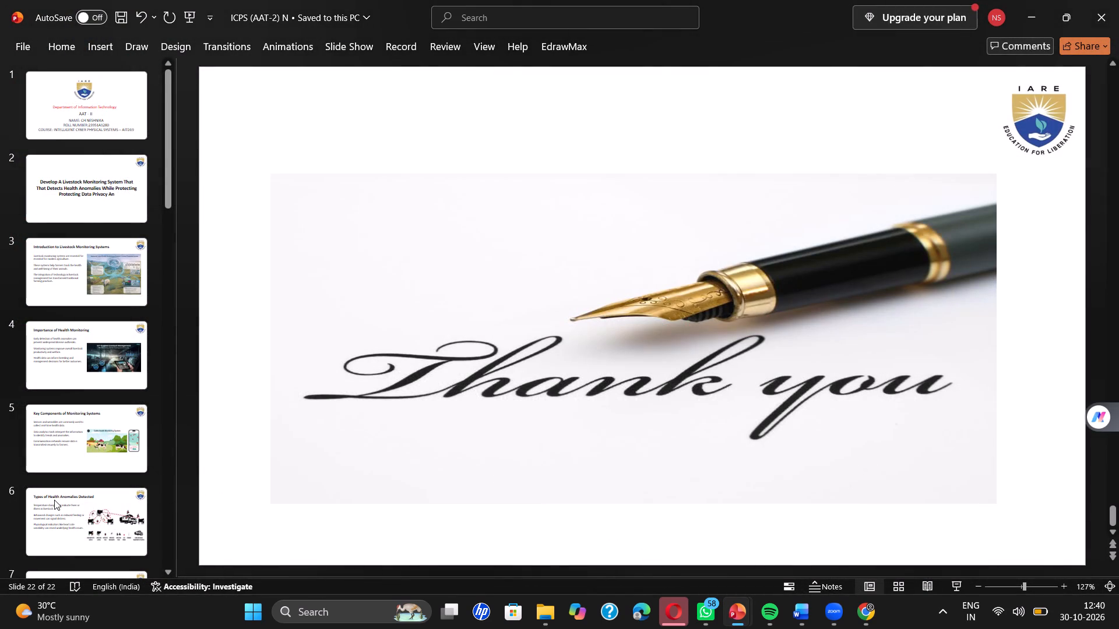
scroll(54, 500, down, 4)
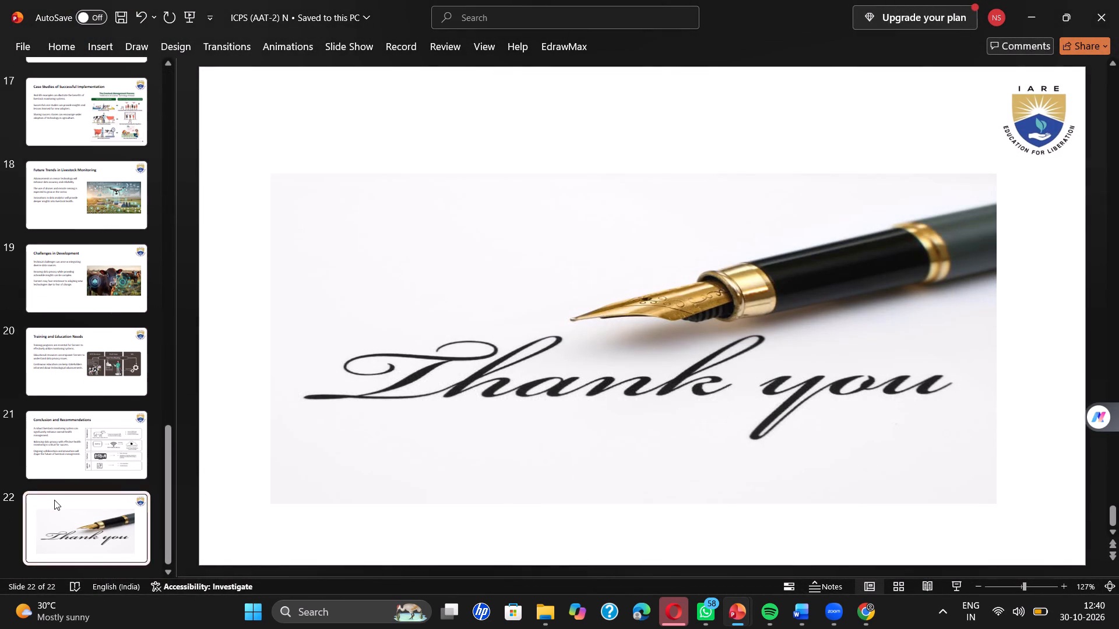
scroll(54, 500, down, 1)
scroll(54, 500, up, 2)
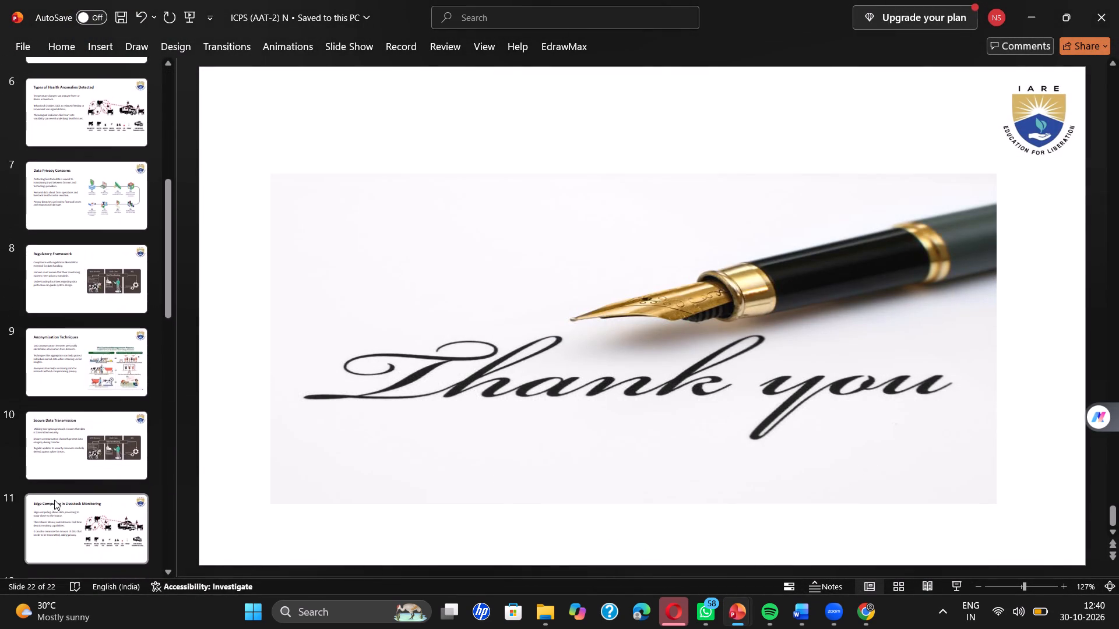
scroll(54, 500, up, 2)
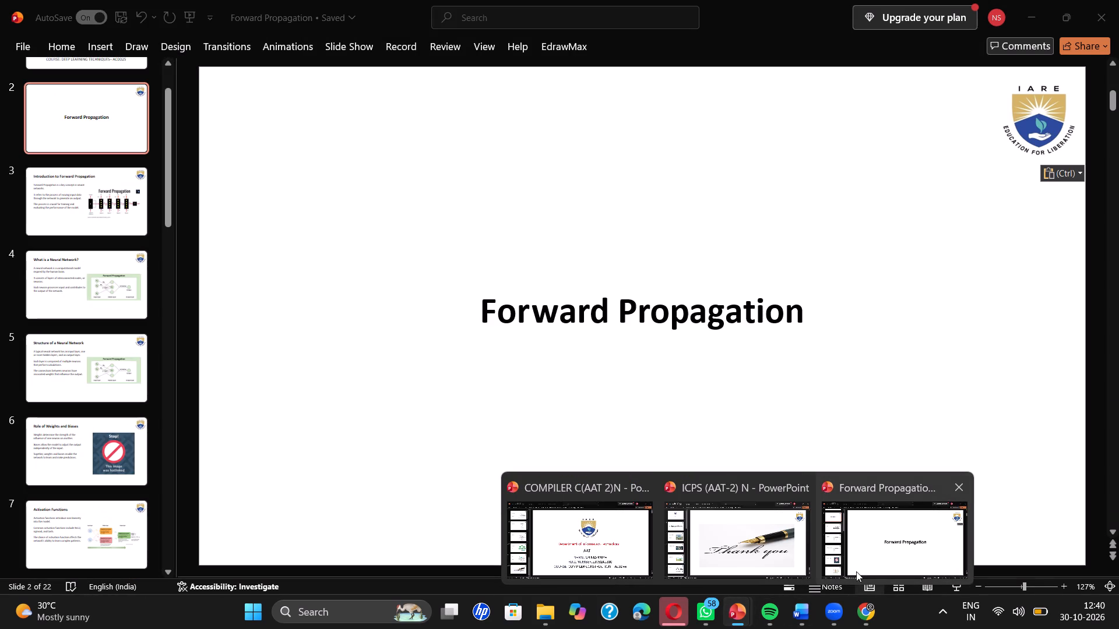
Return to the Forward Propagation presentation and open slide 5, Structure of a Neural Network.
click(856, 571)
scroll(40, 426, right, 1)
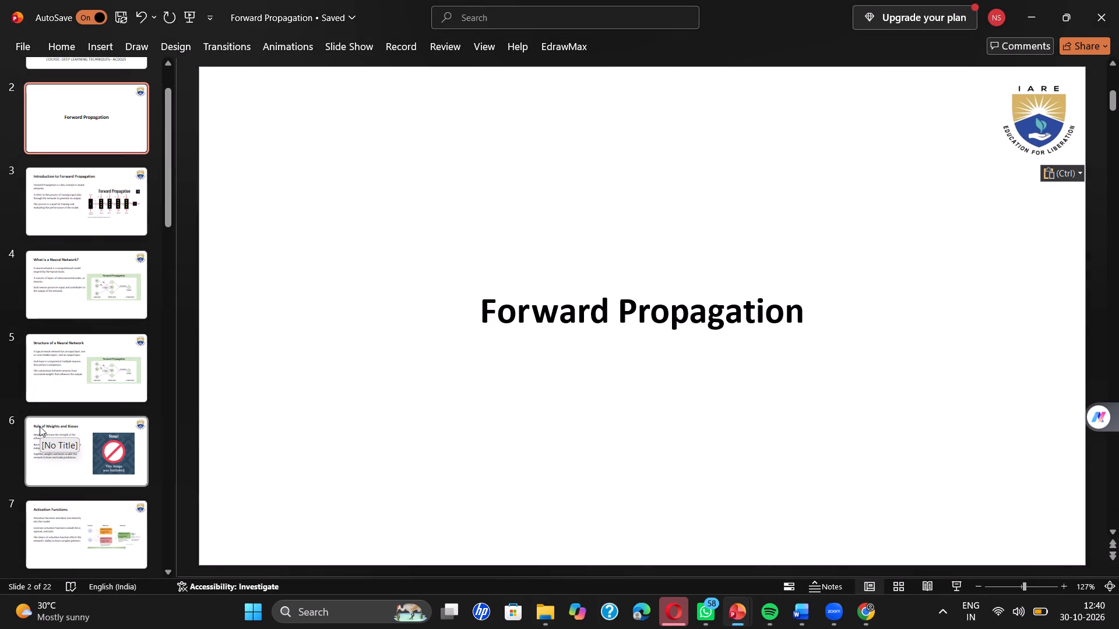
scroll(40, 426, right, 1)
click(98, 363)
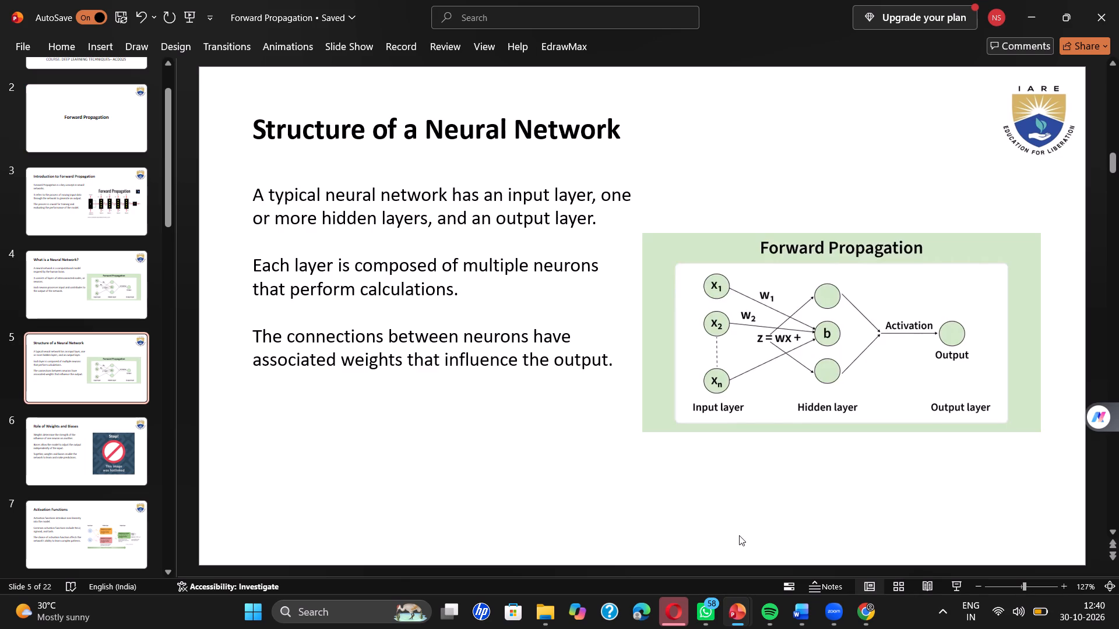
Switch to Chrome, close SlideMake's Settings and Options dialog and open a new browser tab.
click(835, 547)
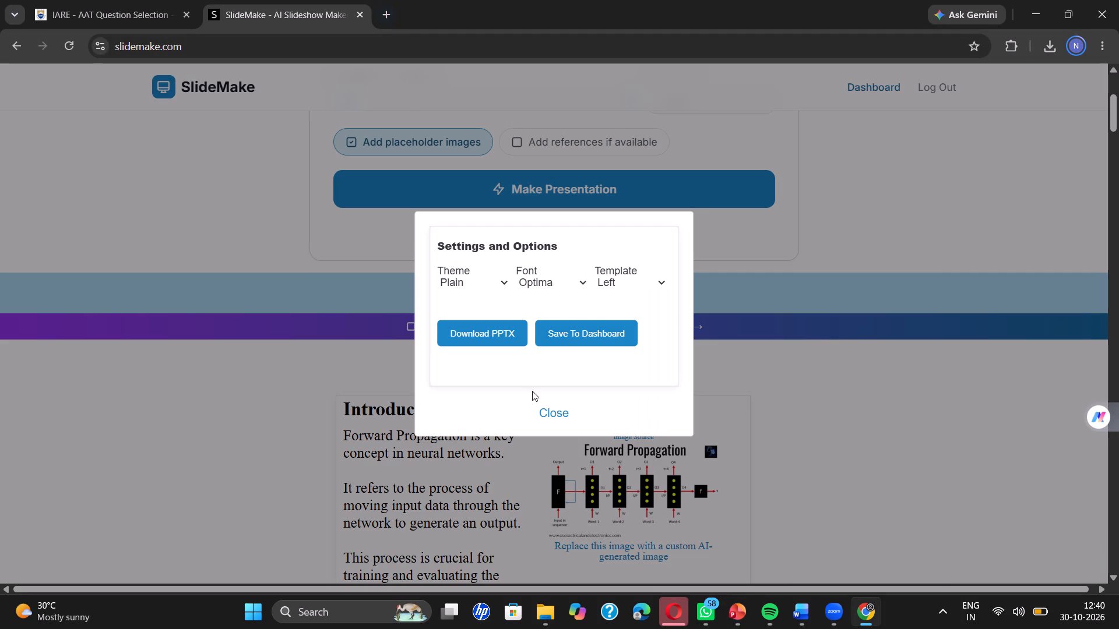
click(552, 420)
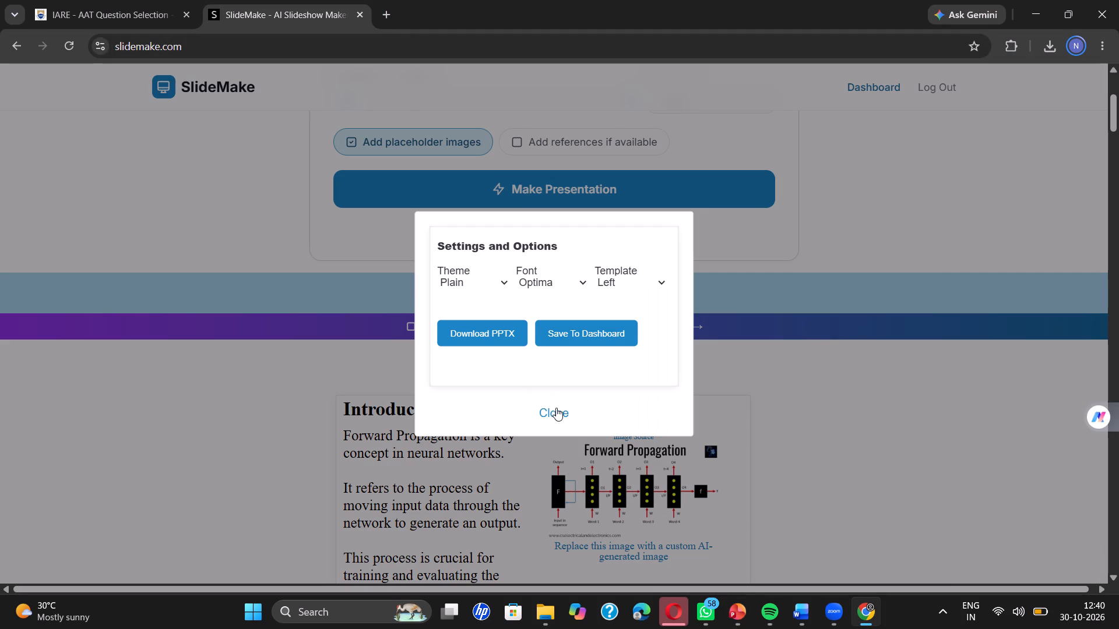
click(556, 408)
click(390, 12)
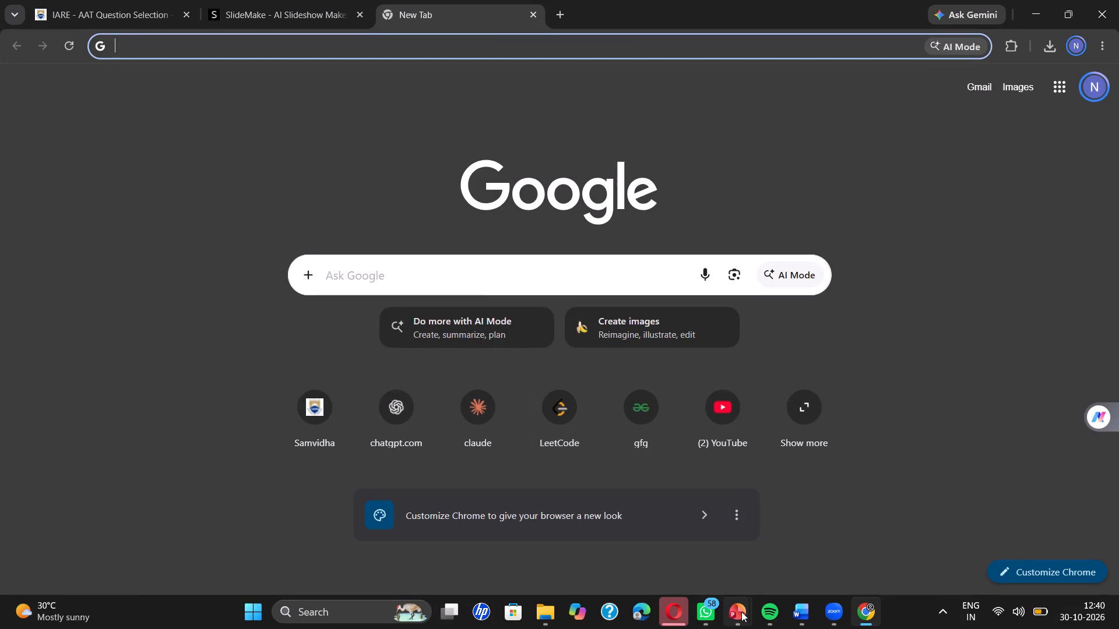
Arrange the Forward Propagation presentation and the Chrome window side by side.
click(863, 539)
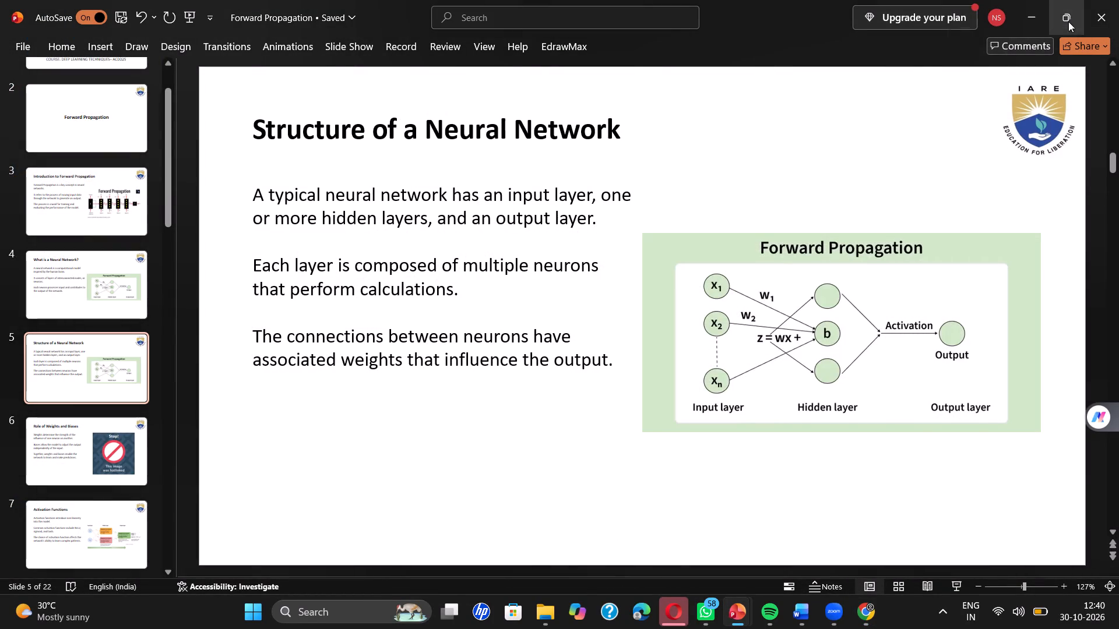
click(984, 60)
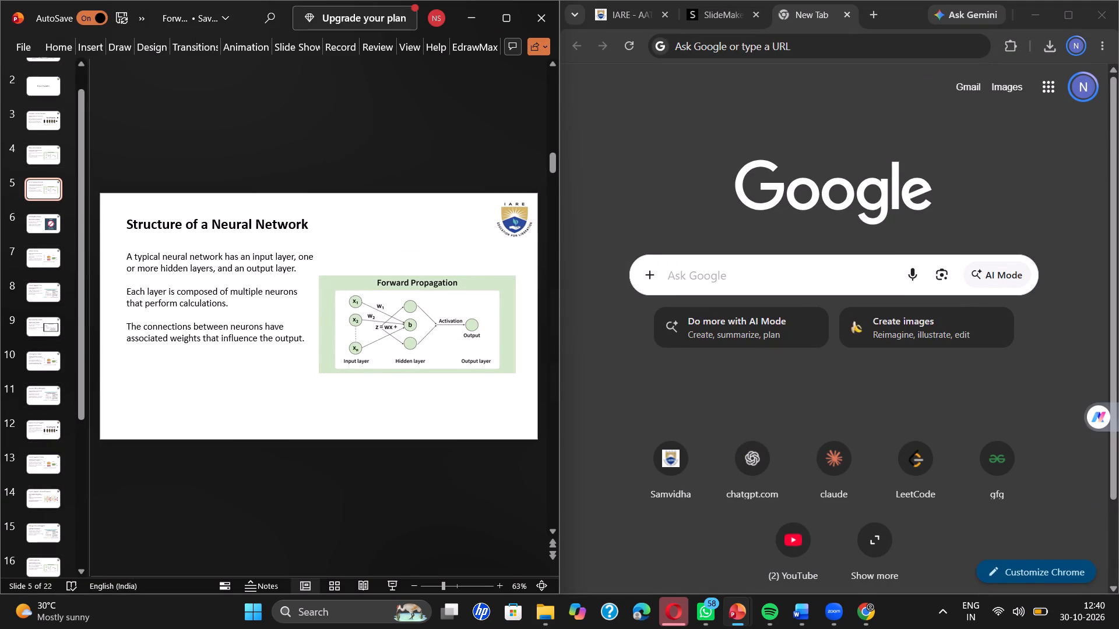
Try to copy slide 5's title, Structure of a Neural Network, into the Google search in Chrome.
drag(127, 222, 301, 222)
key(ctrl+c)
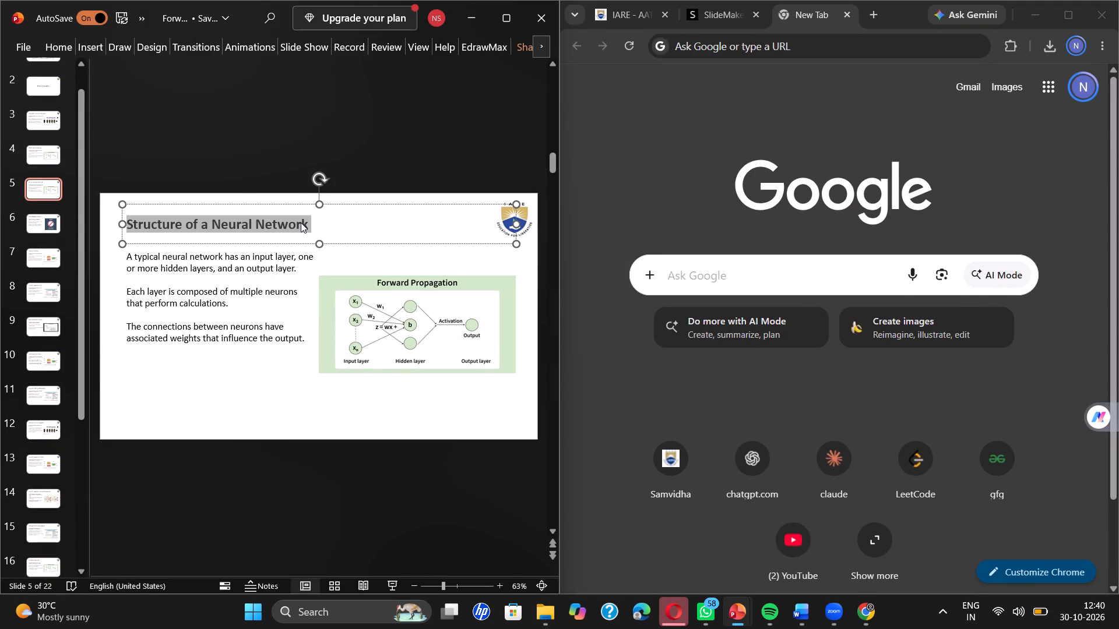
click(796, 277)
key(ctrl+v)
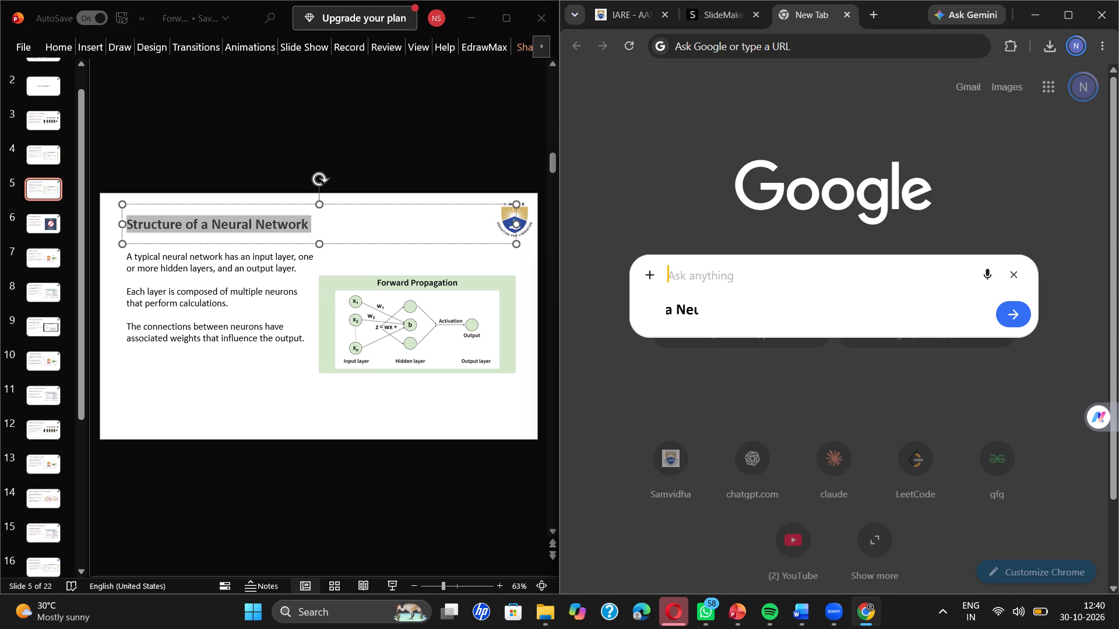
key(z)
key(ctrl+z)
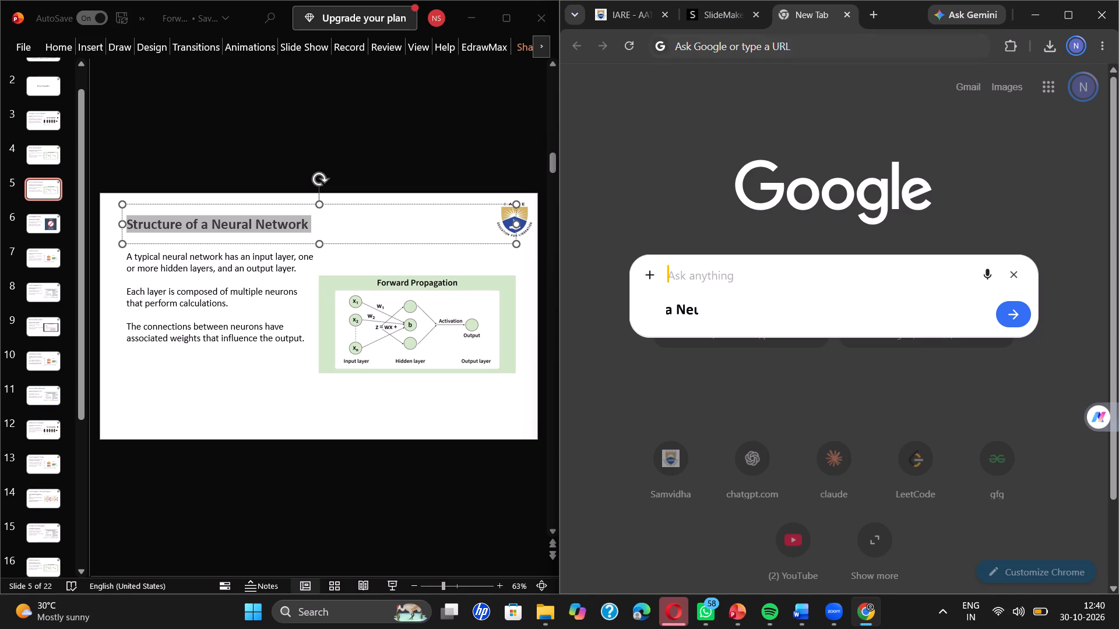
Search Google in a fresh Chrome tab for "Structure of neural network in Forward Propagation".
click(850, 14)
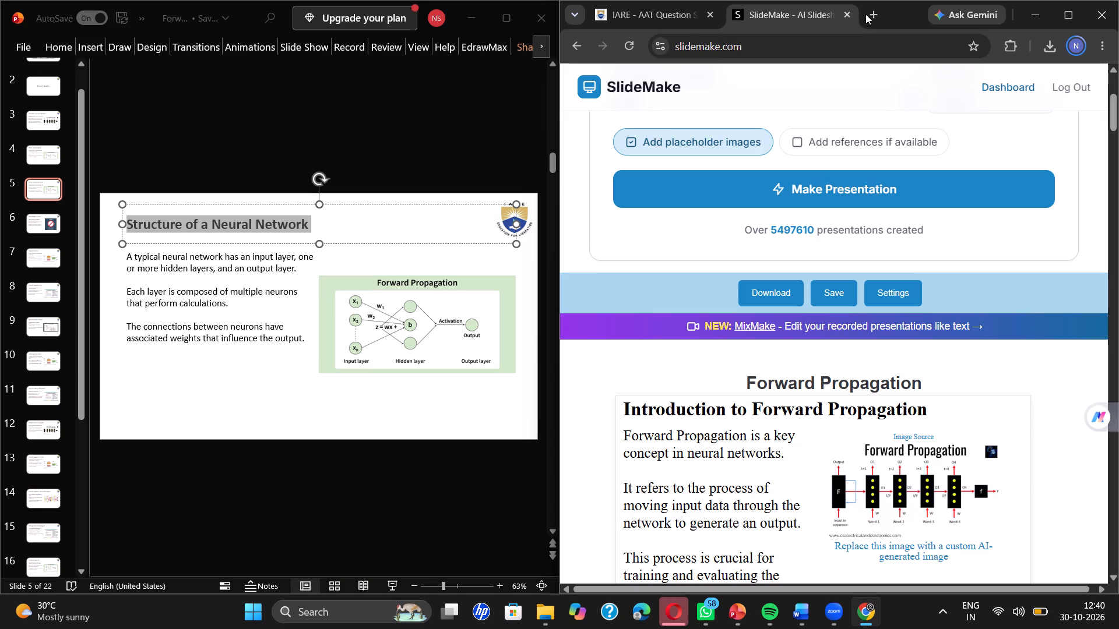
click(872, 14)
click(793, 273)
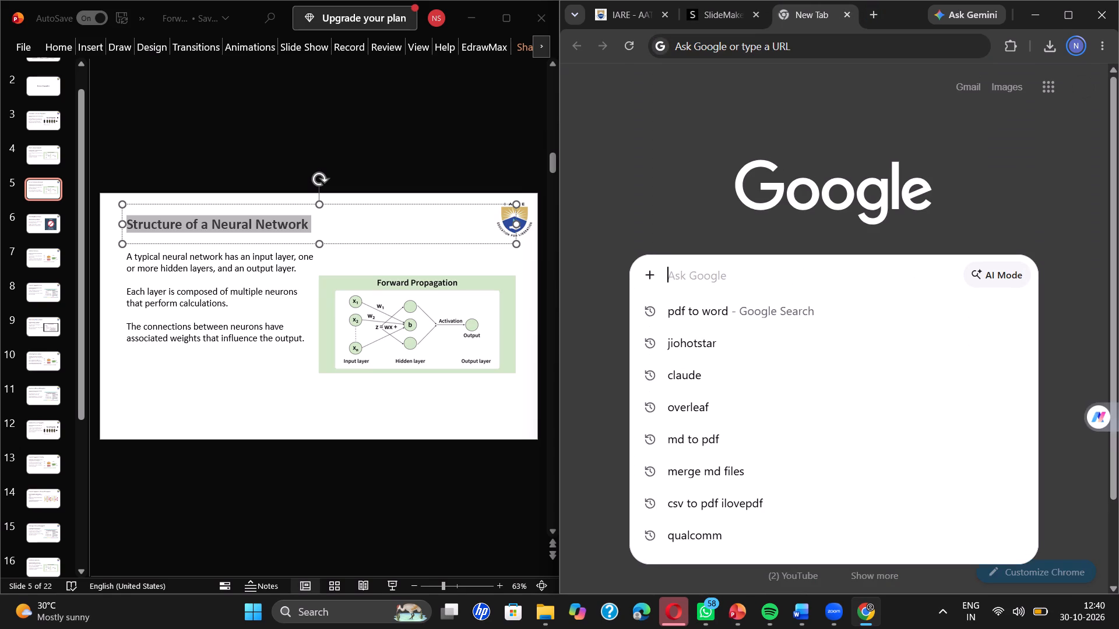
click(379, 164)
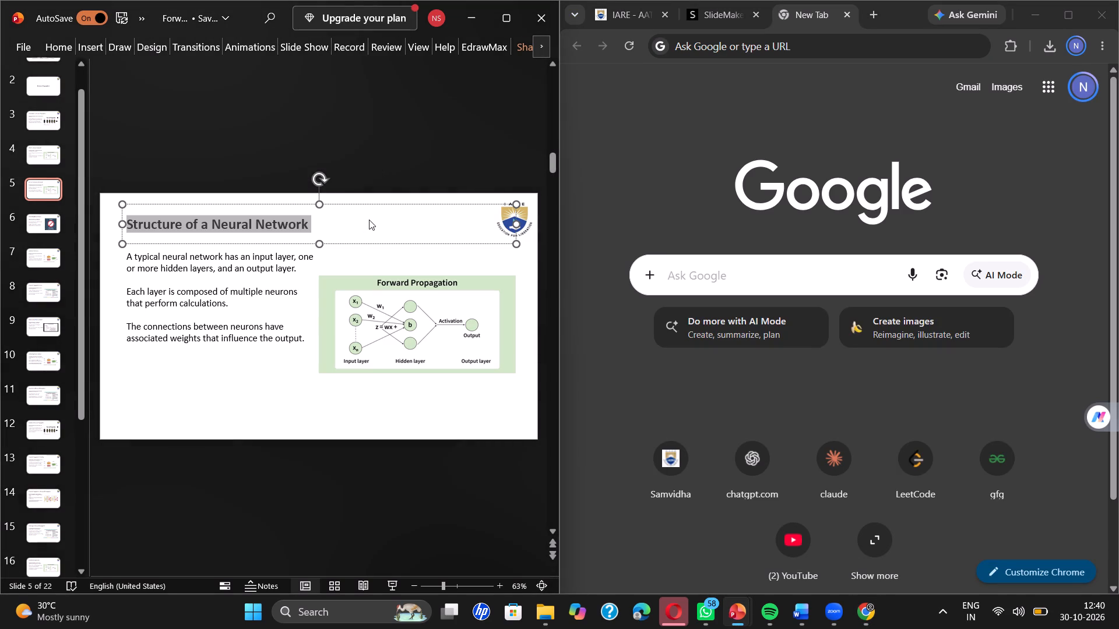
click(369, 220)
click(705, 281)
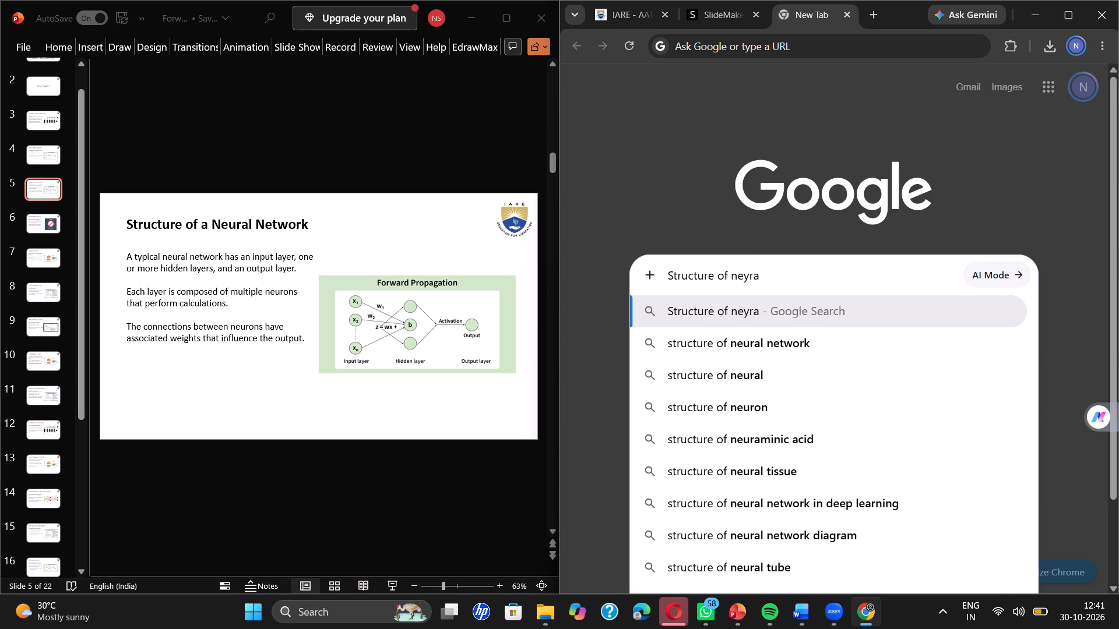
key(BackSpace)
key(BackSpace)
key(BackSpace)
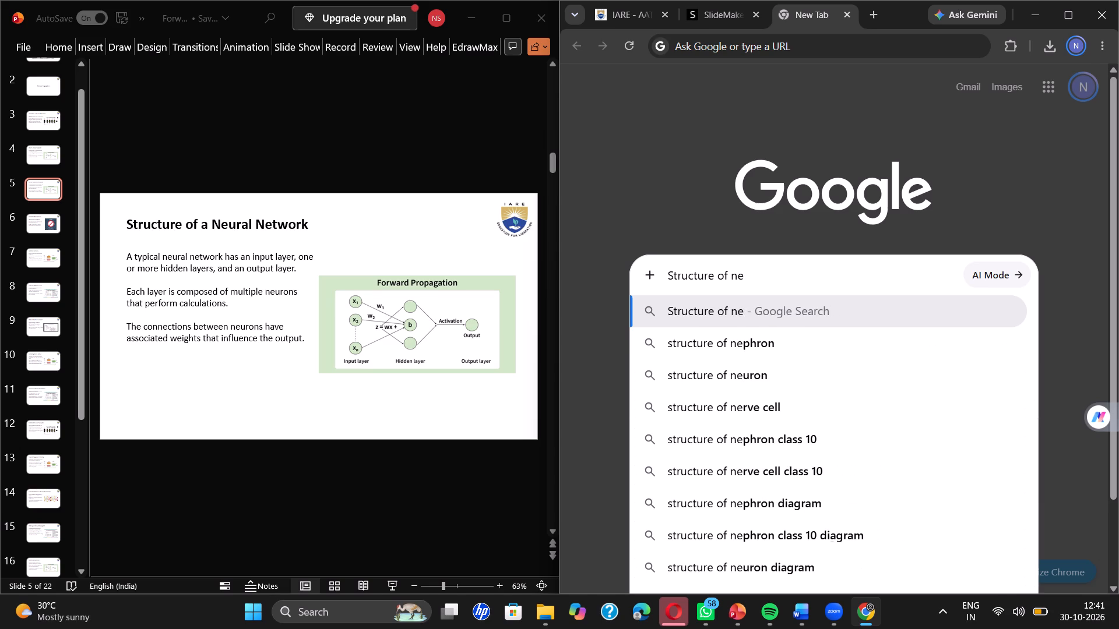
key(u)
text(ral network)
key(space)
text(on)
key(space)
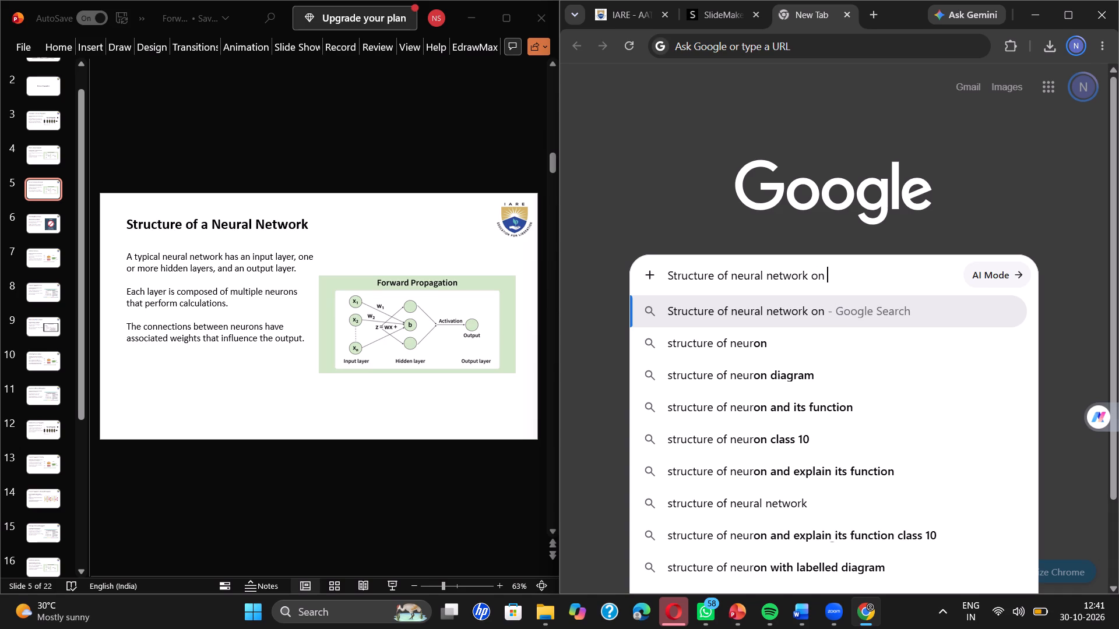
key(BackSpace)
key(BackSpace)
key(BackSpace)
key(o)
key(BackSpace)
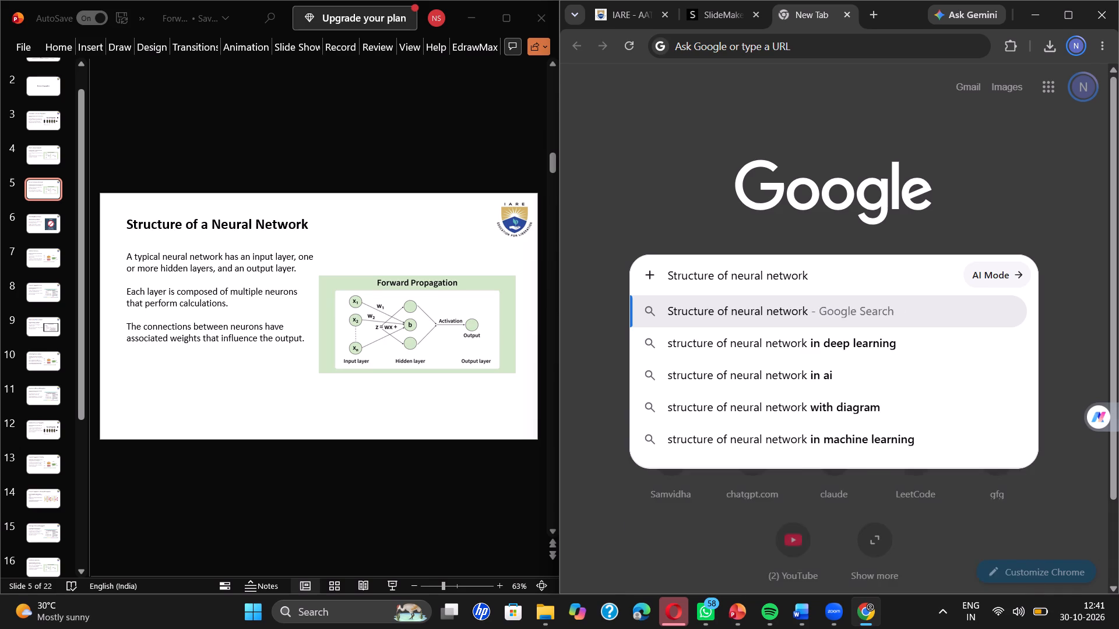
text(in)
key(space)
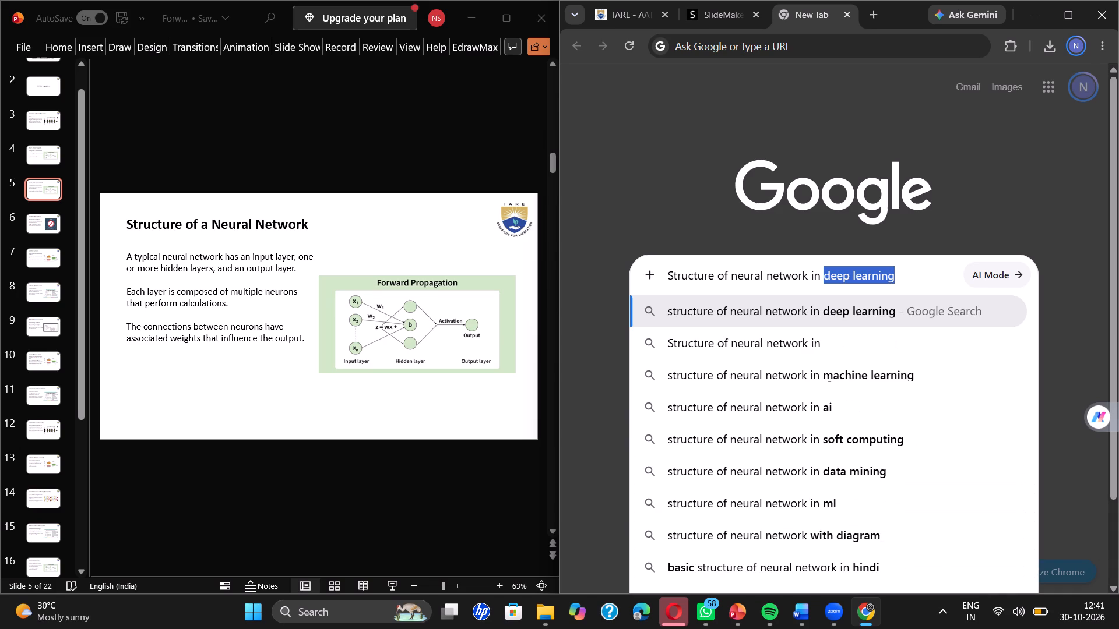
key(o)
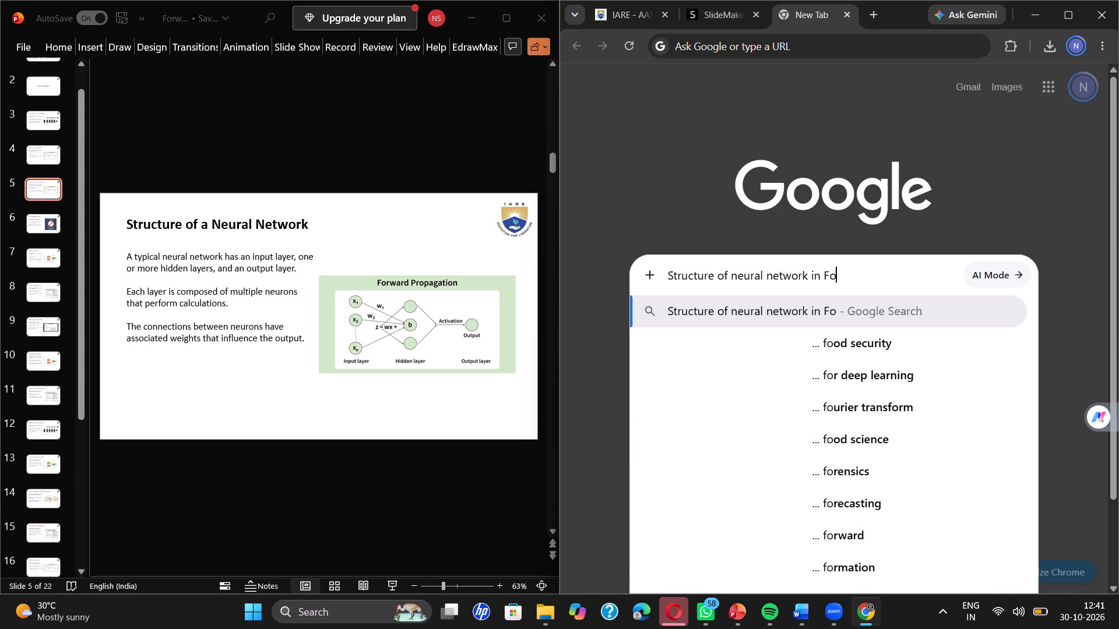
text(rward)
key(space)
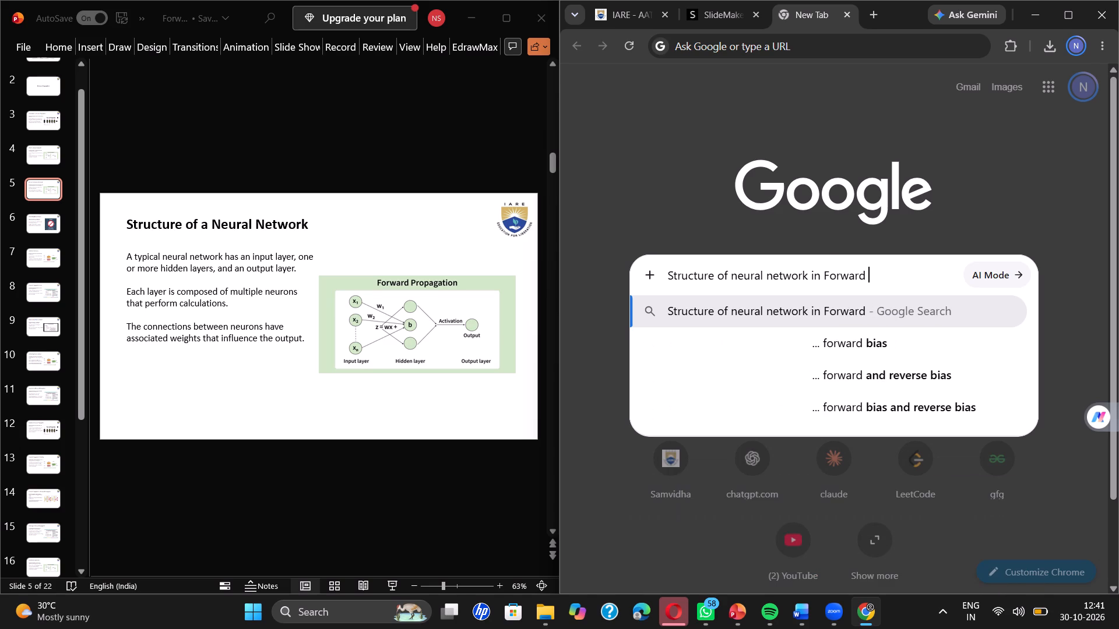
key(space)
key(BackSpace)
text(rop)
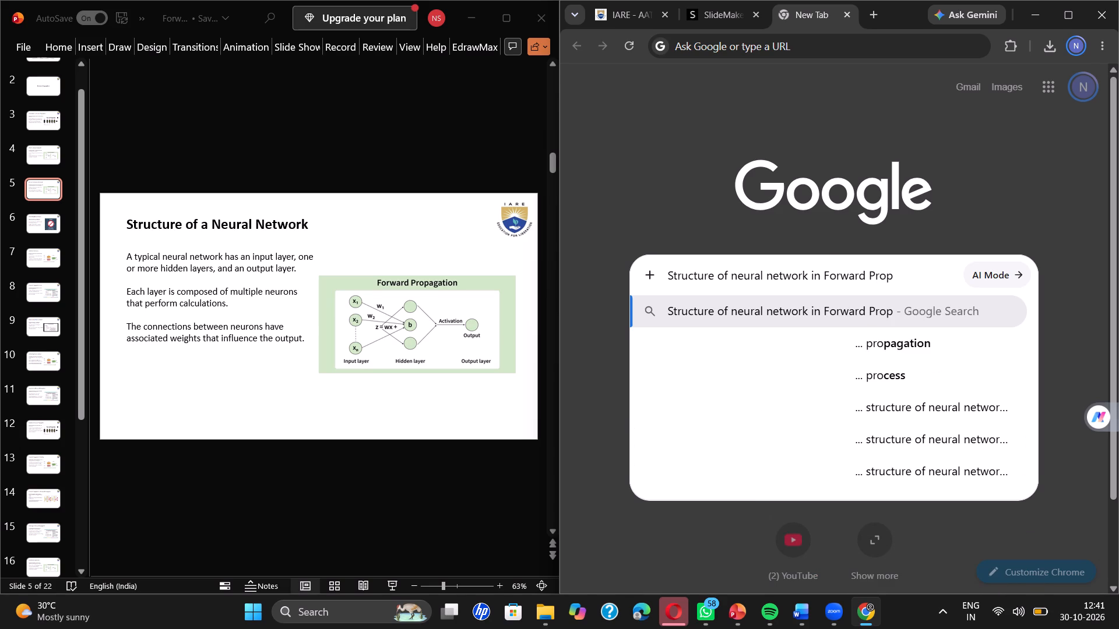
text(agation)
key(Return)
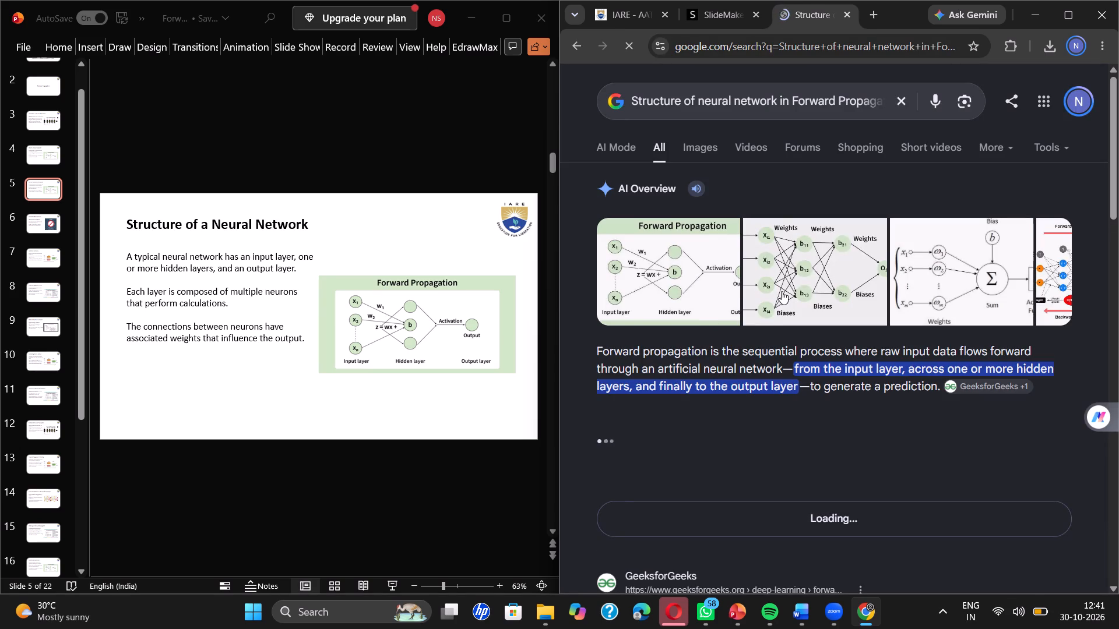
Compare slides 4 and 5, and preview the GeeksforGeeks forward propagation diagrams in the search's image results.
click(50, 154)
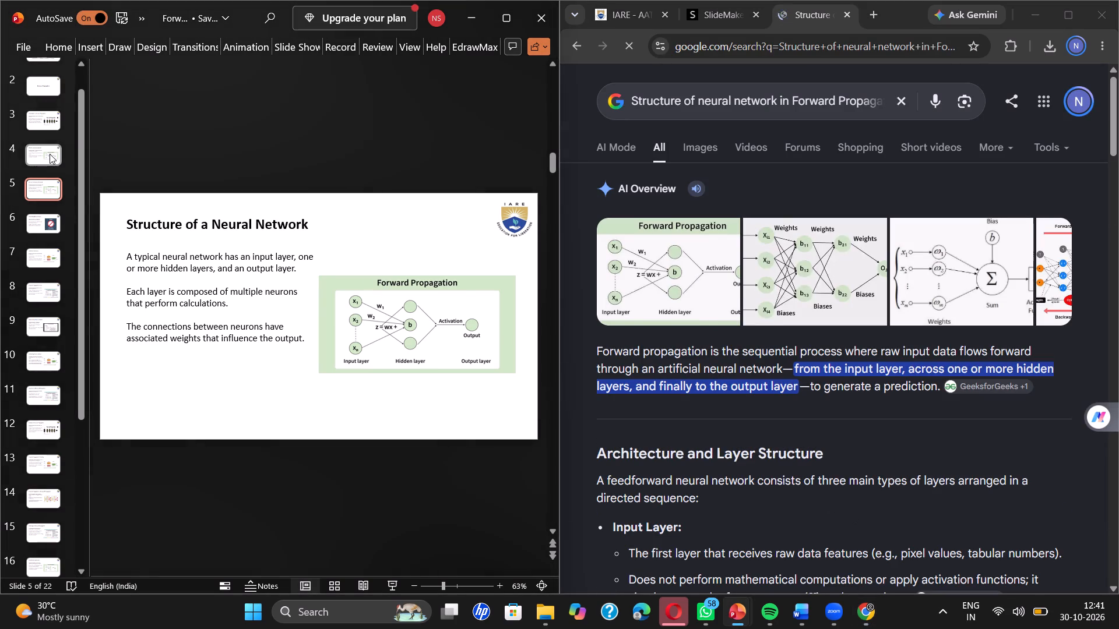
click(43, 161)
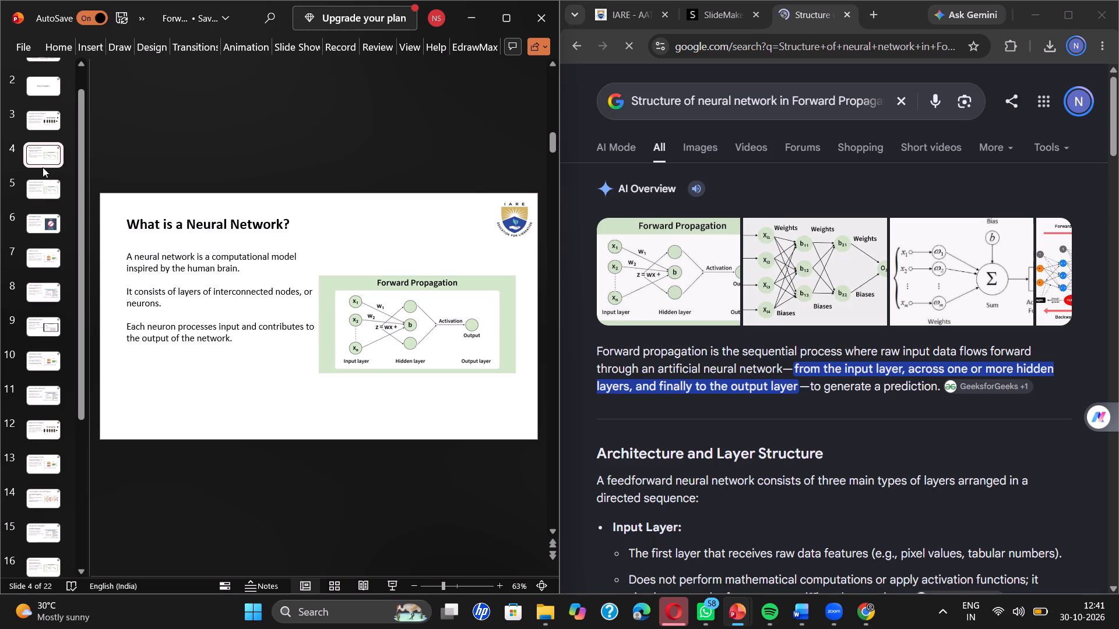
click(43, 182)
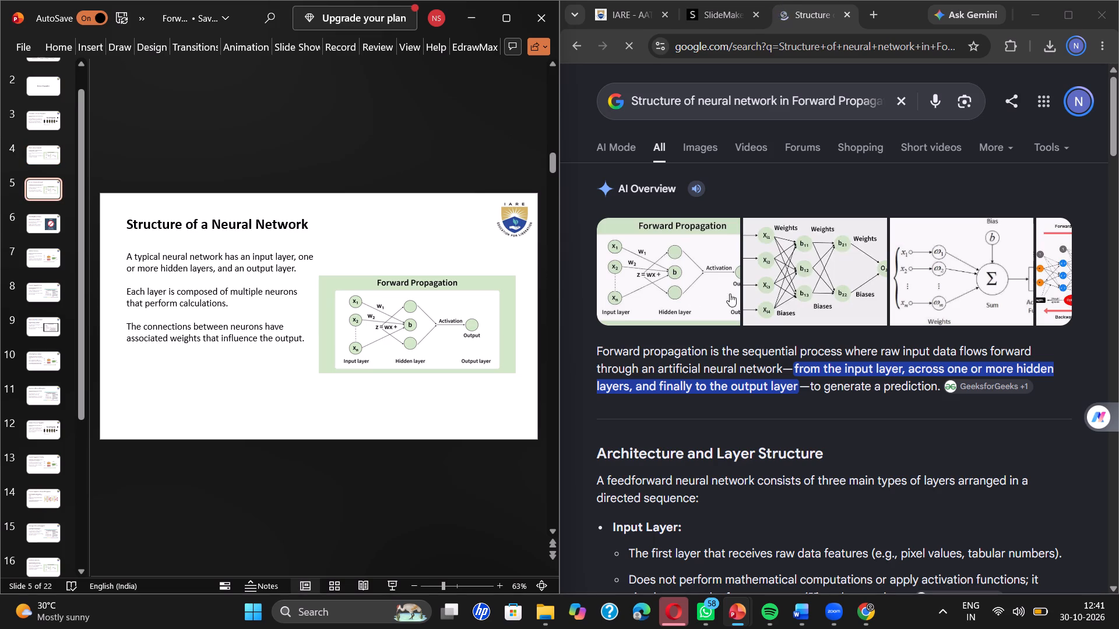
click(791, 278)
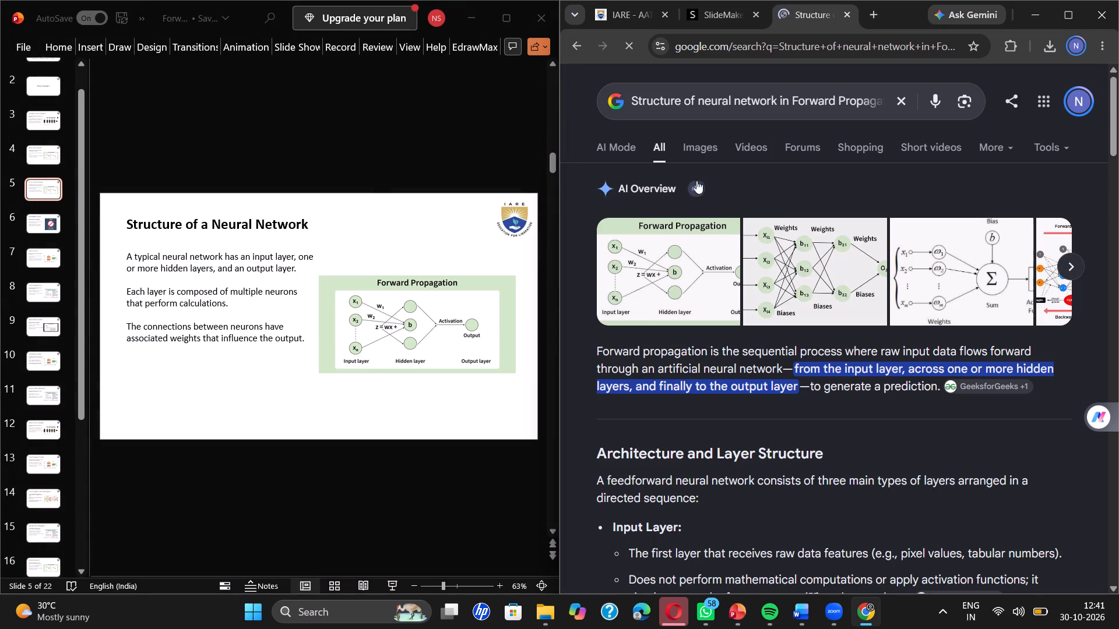
click(696, 142)
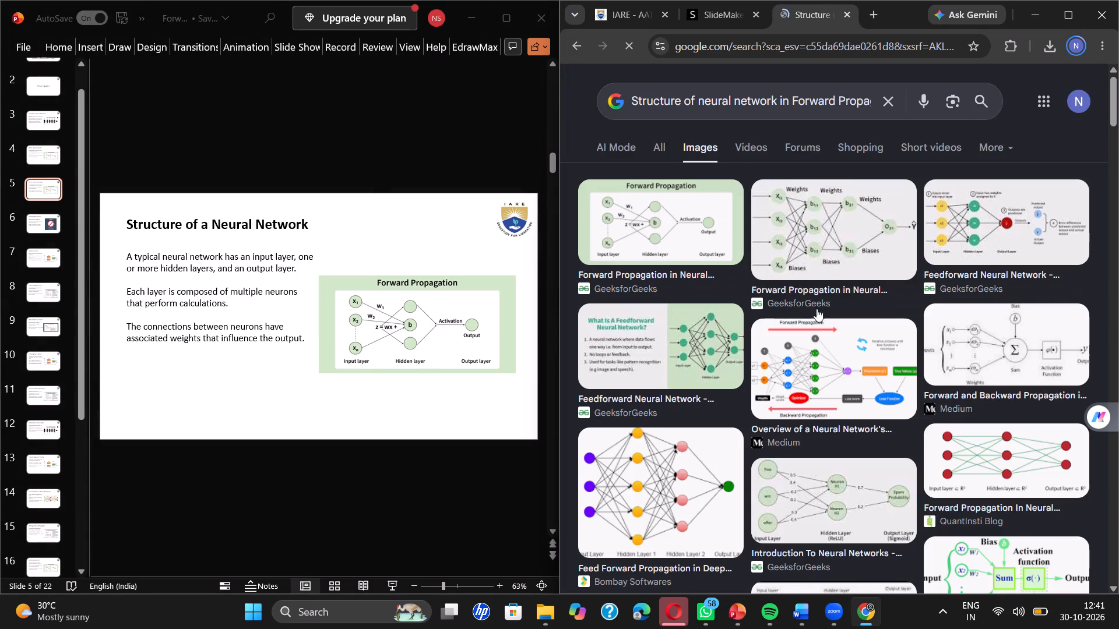
click(808, 242)
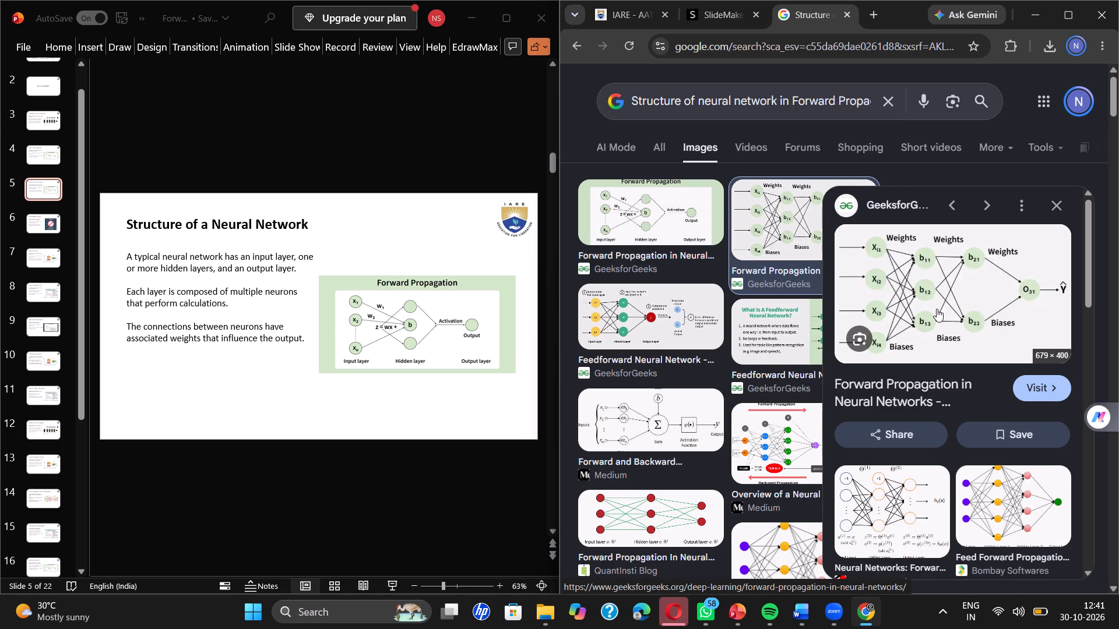
click(677, 224)
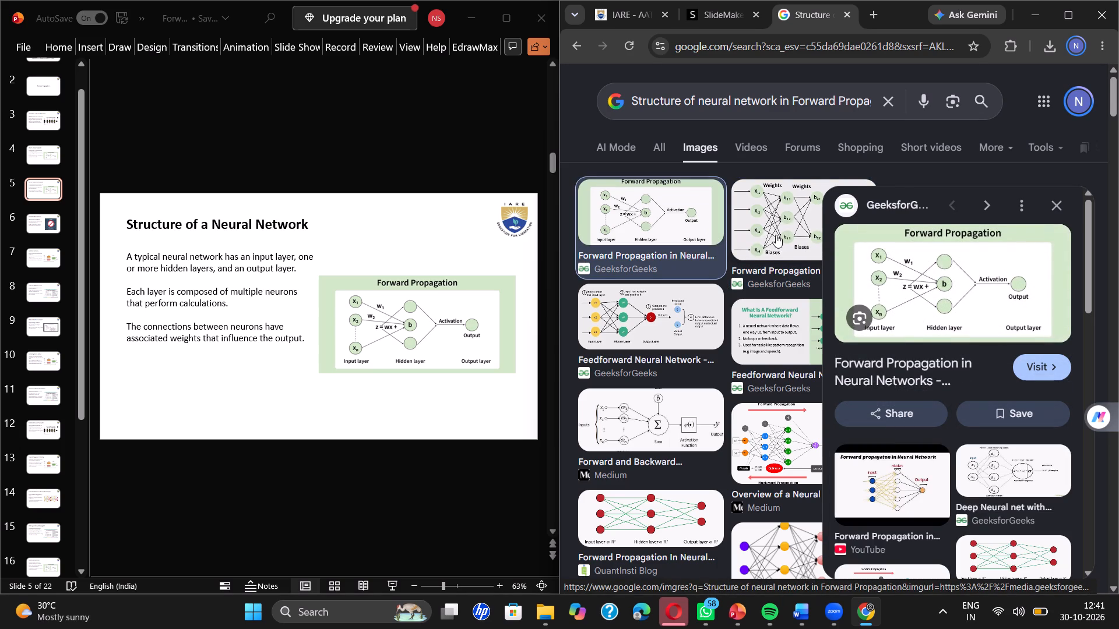
click(777, 235)
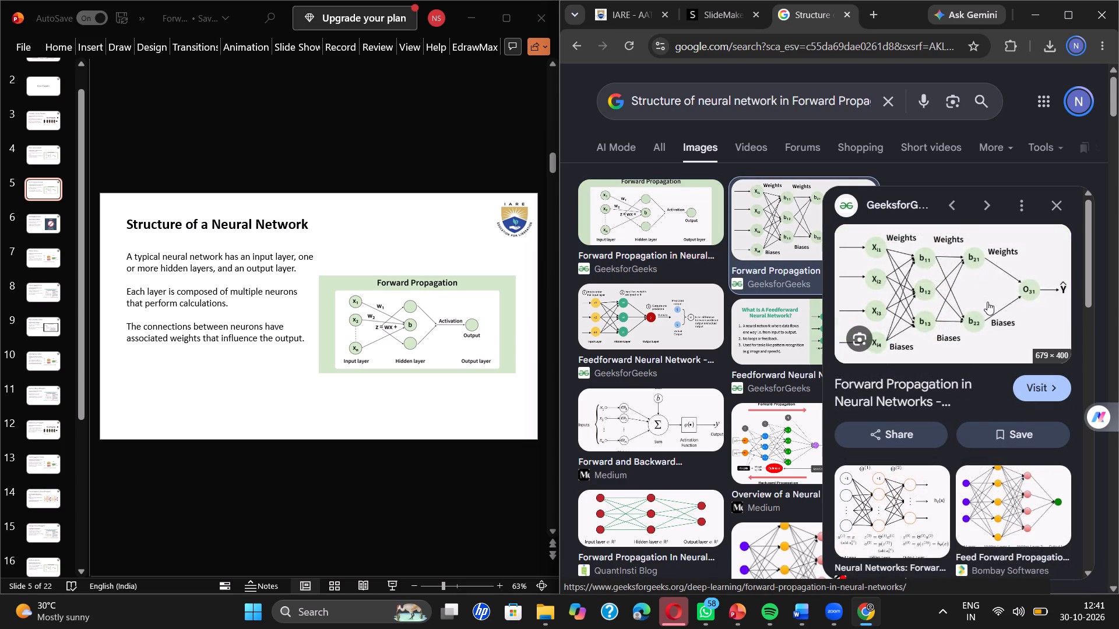
right_click(987, 302)
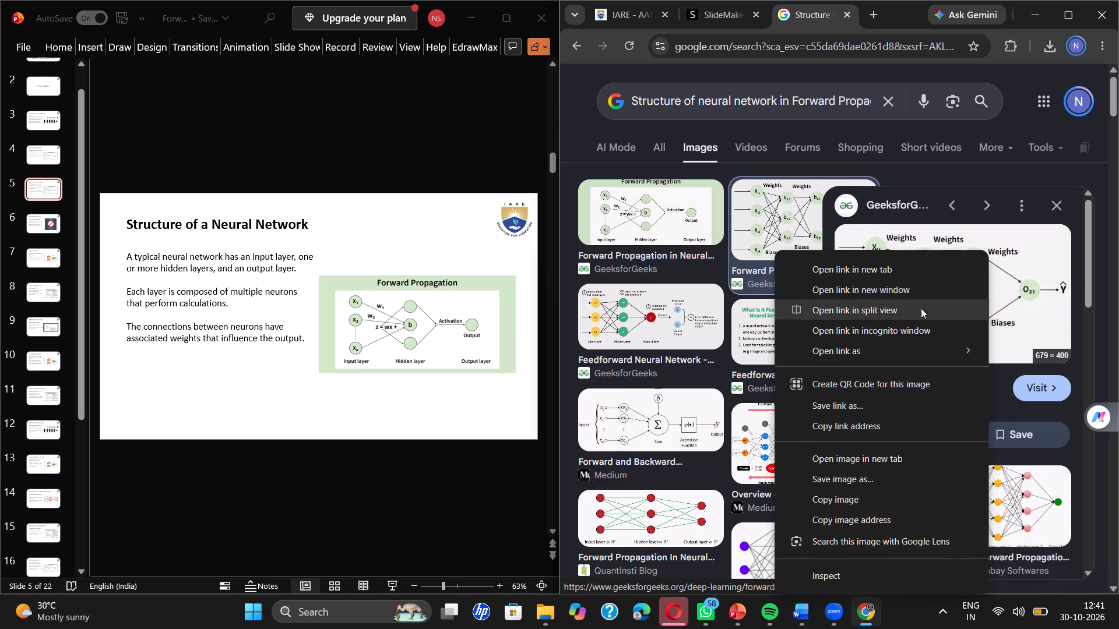
click(1018, 270)
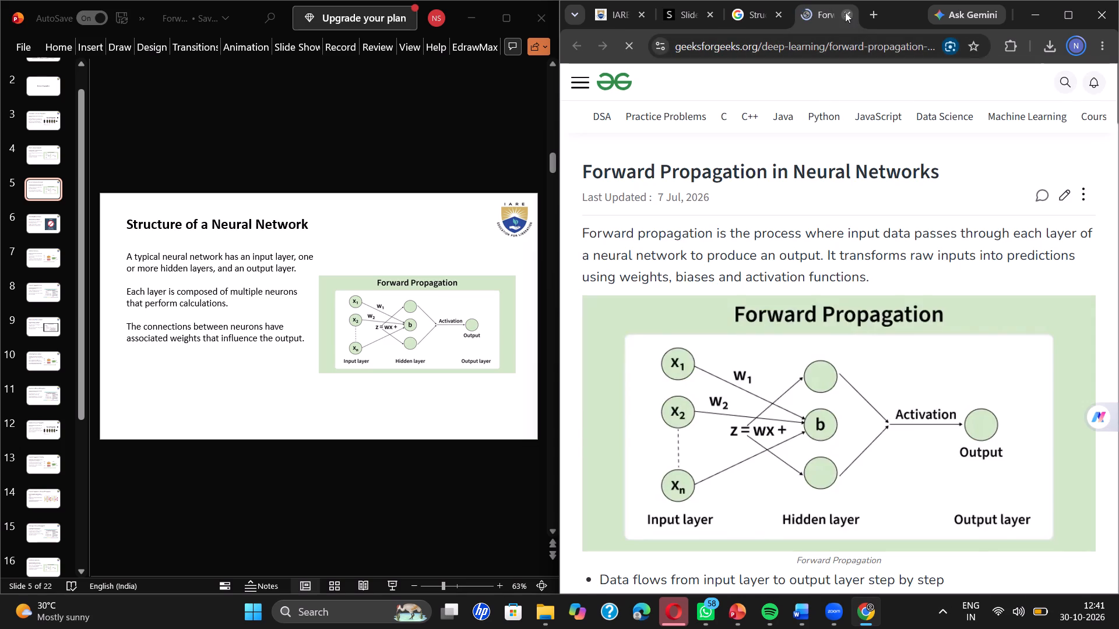
click(845, 12)
Copy the QuantInsti Blog diagram with red nodes and green connections from the image results.
scroll(771, 292, down, 1)
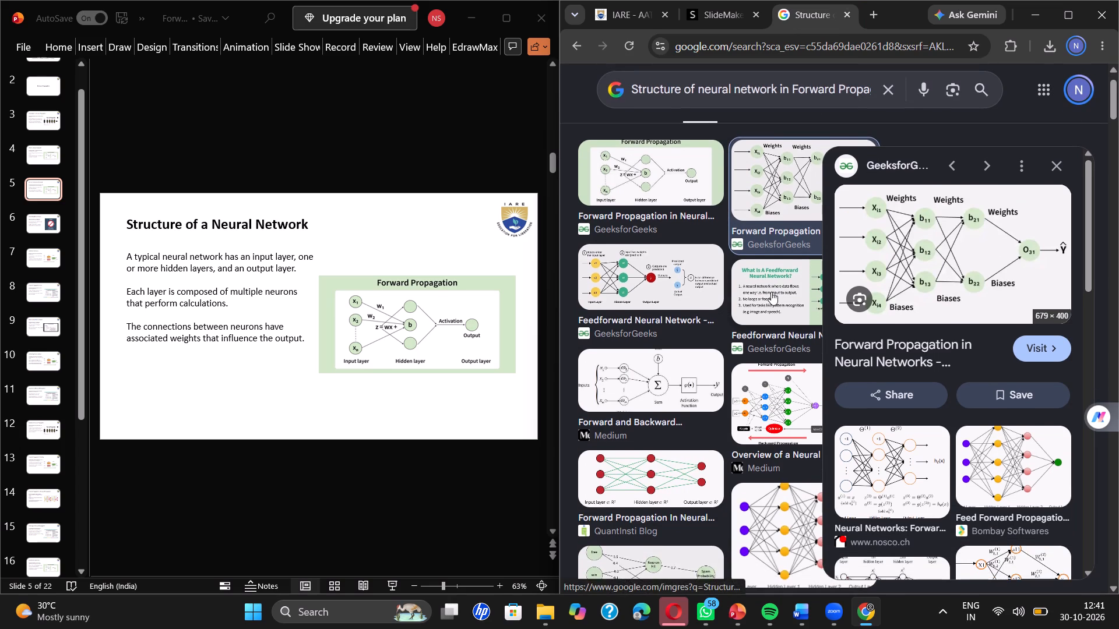
scroll(771, 292, down, 3)
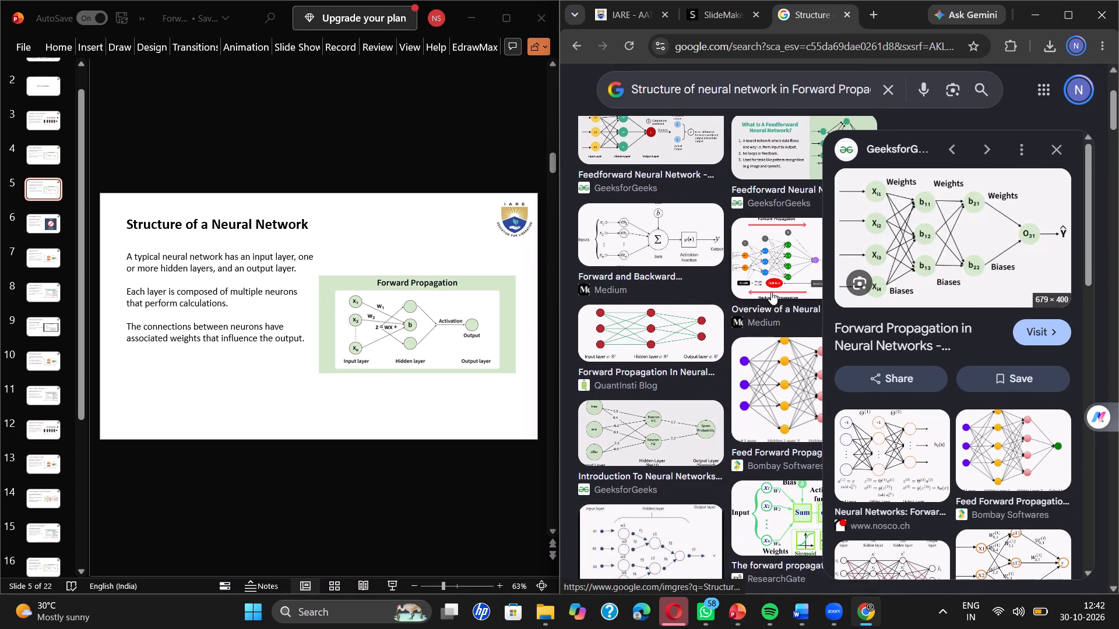
click(677, 343)
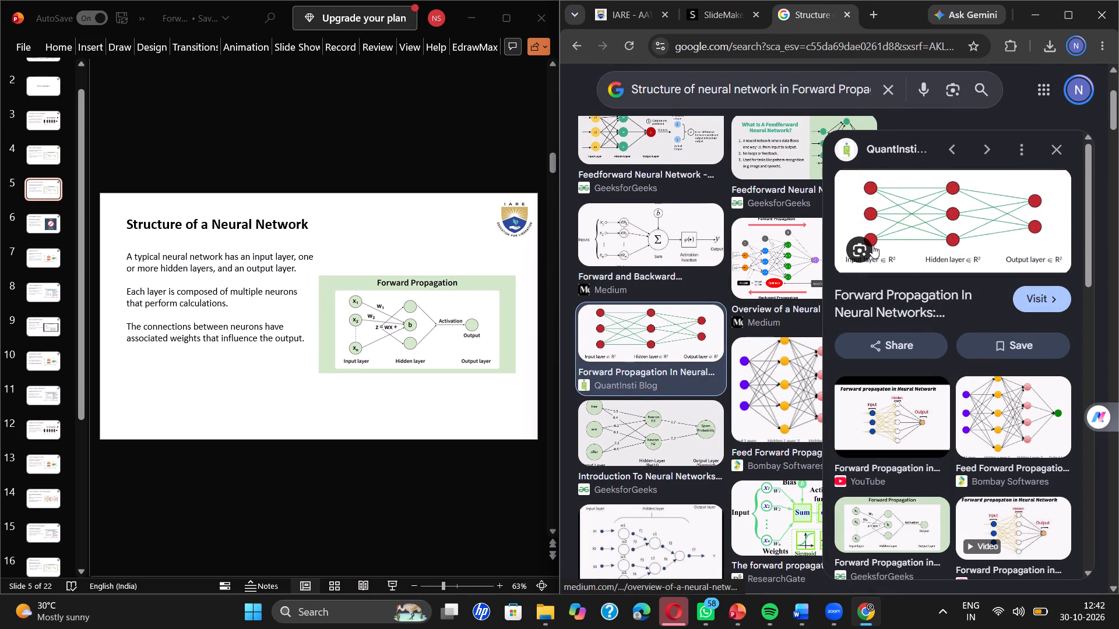
right_click(946, 211)
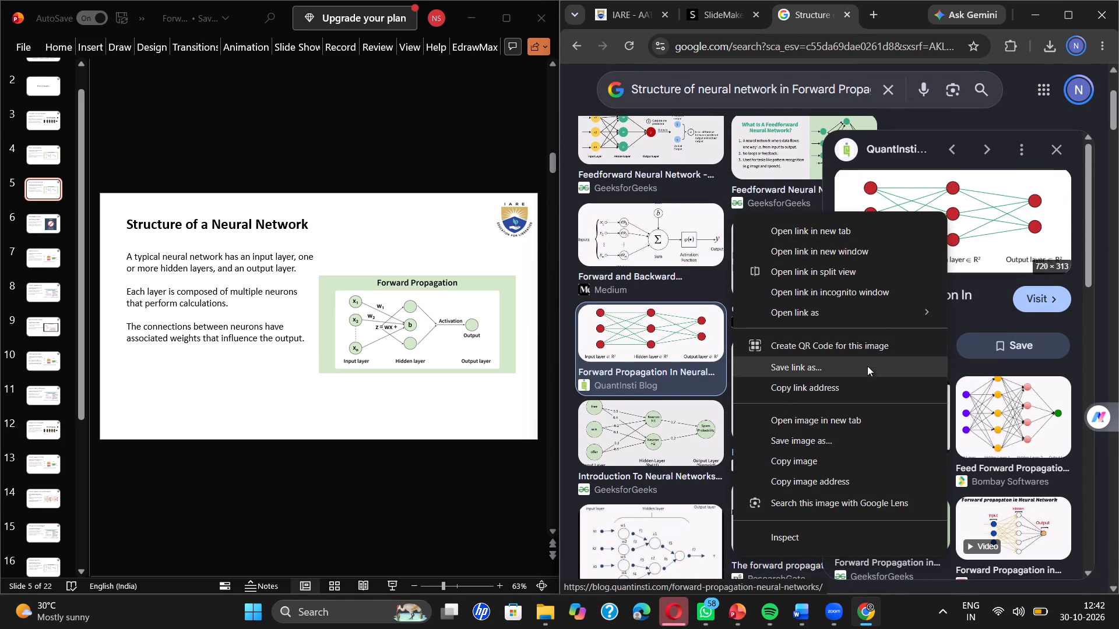
click(861, 454)
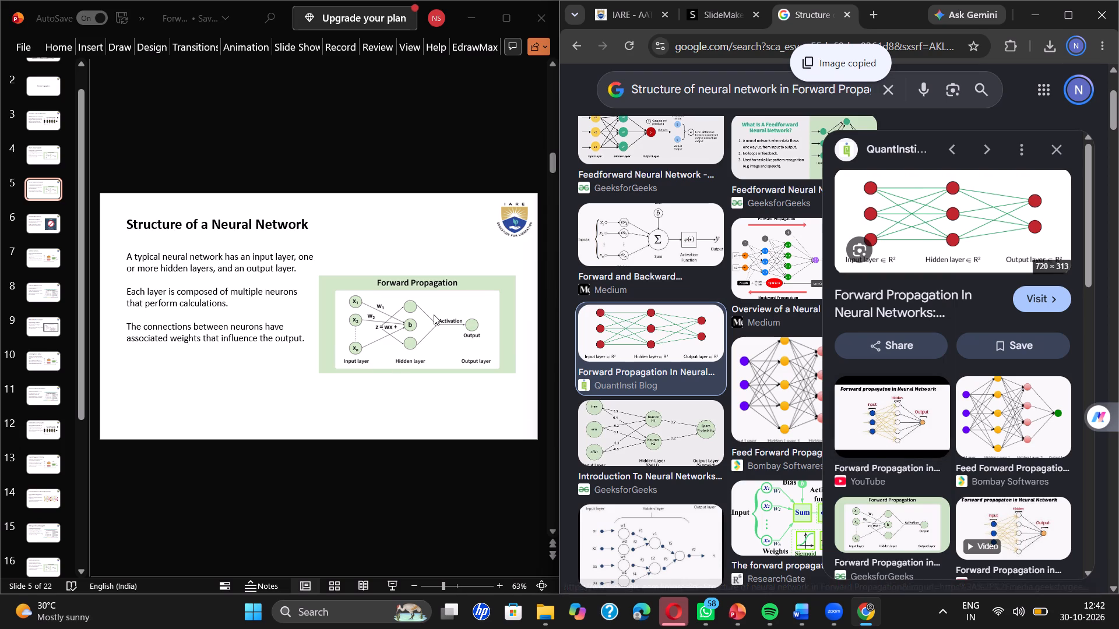
Replace the green Forward Propagation picture on slide 5 of the PowerPoint presentation with the copied network diagram.
click(434, 314)
click(434, 314)
key(BackSpace)
key(shift+v)
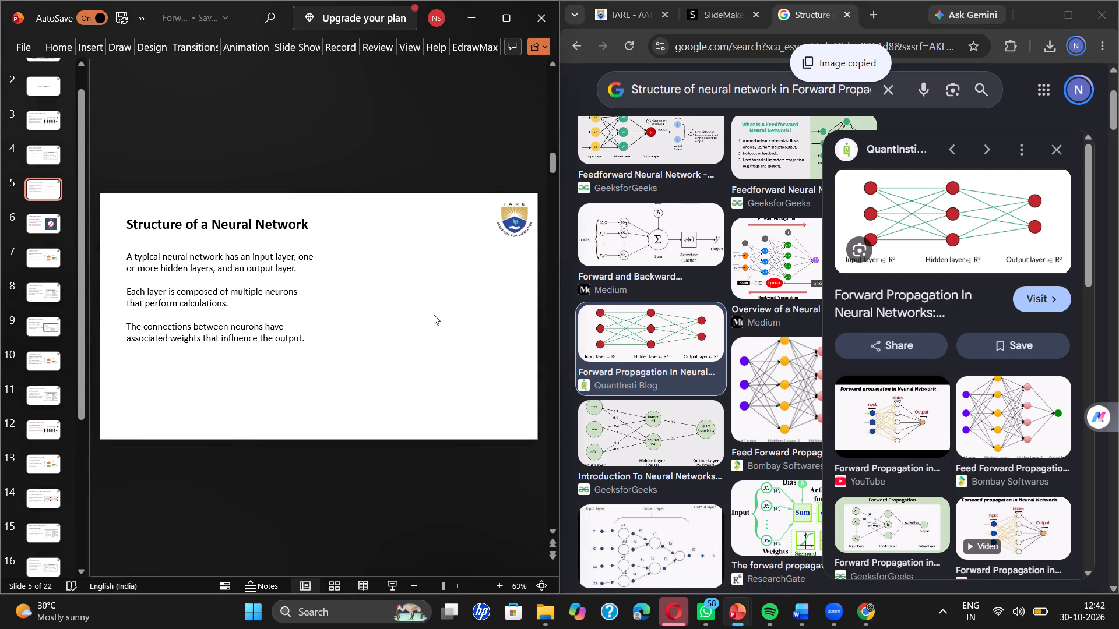
key(ctrl+v)
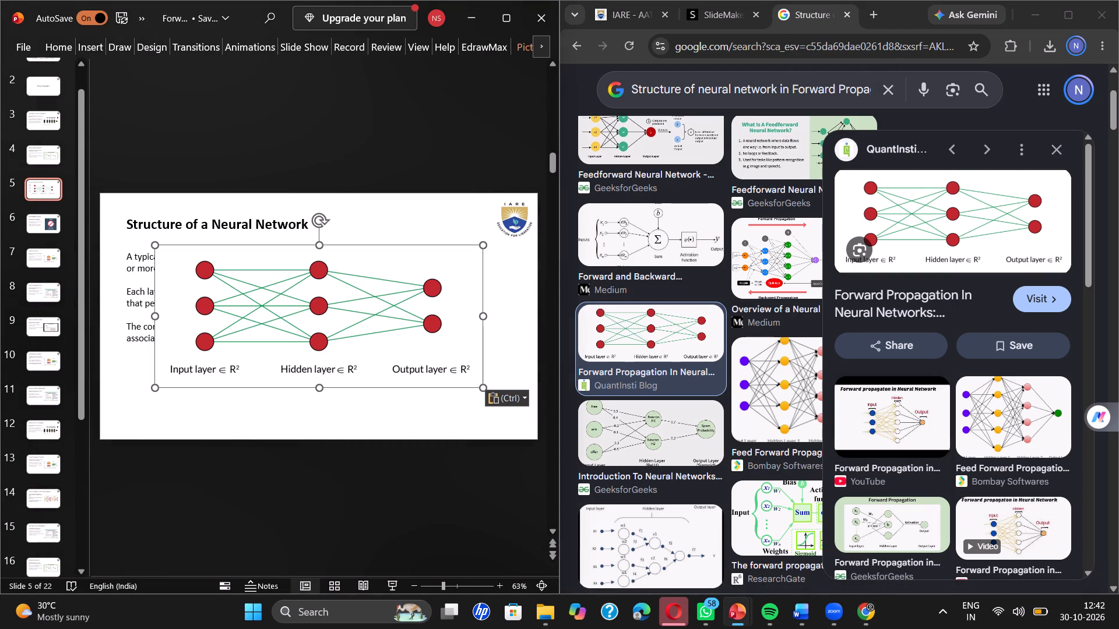
Narrow the pasted network diagram and place it beside slide 5's body text, below the institute logo.
drag(156, 317, 257, 313)
drag(369, 294, 422, 292)
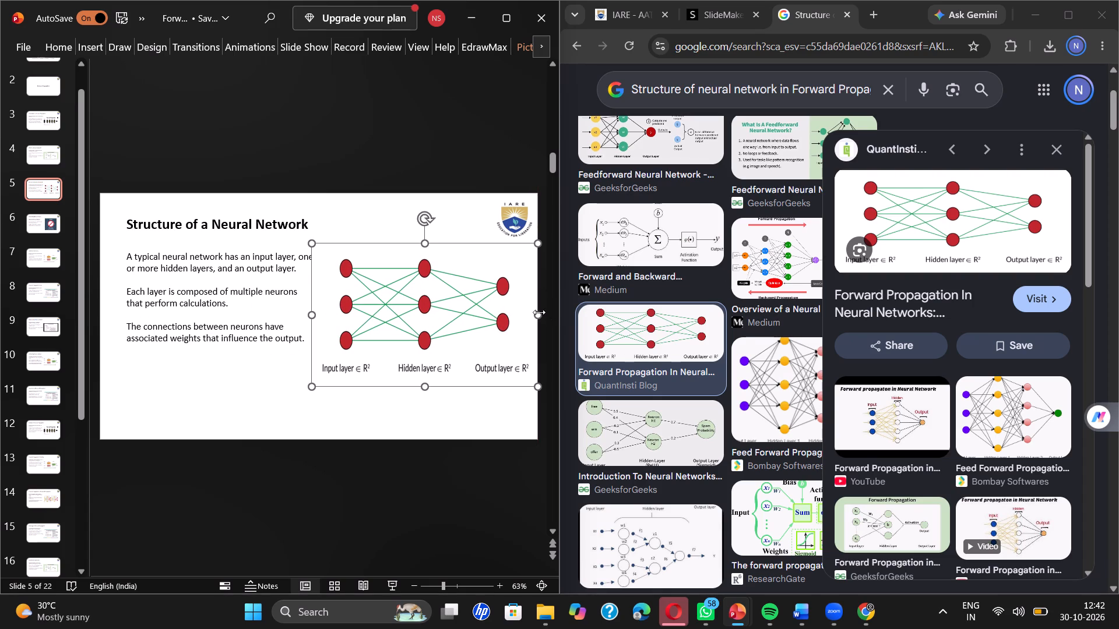
drag(539, 312, 523, 311)
drag(473, 310, 481, 316)
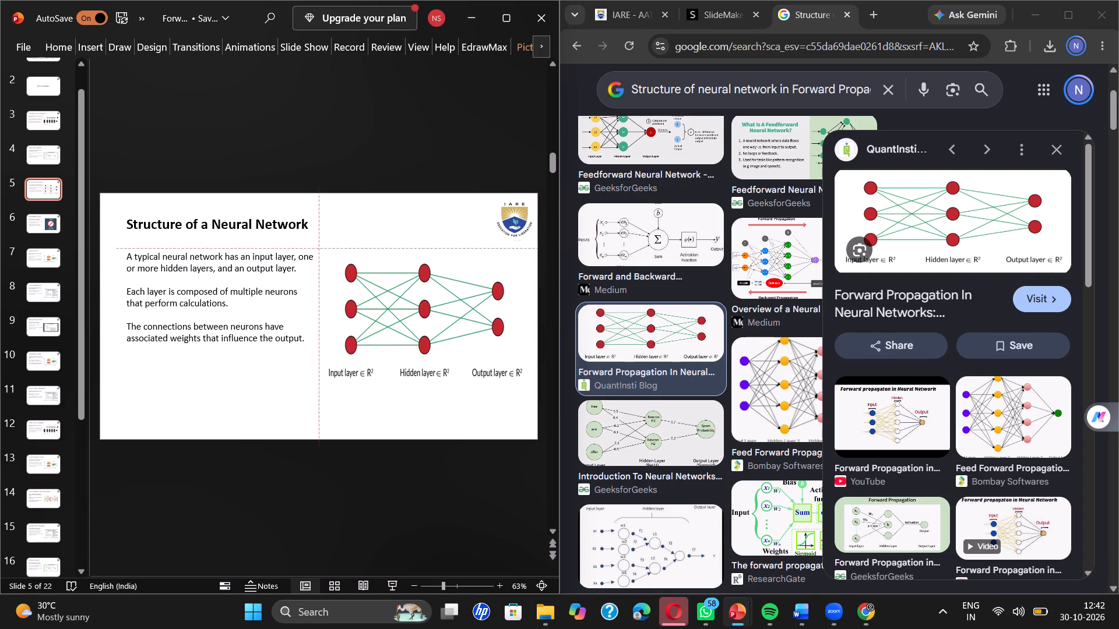
drag(481, 316, 482, 319)
click(310, 369)
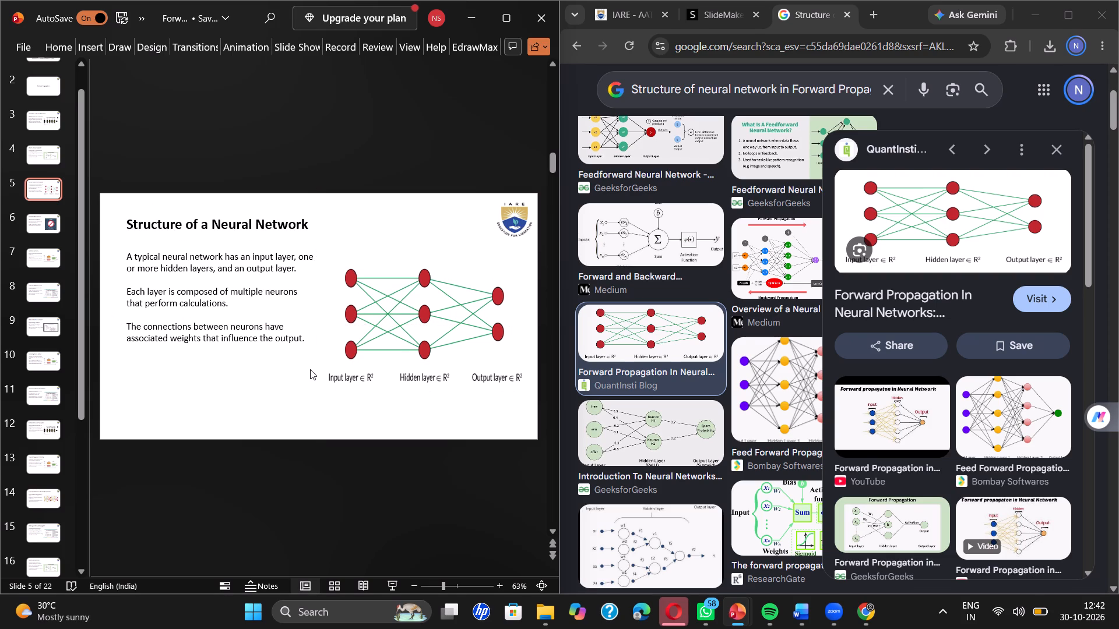
View slide 8, Forward Propagation Process, and slide 9, Mathematical Representation.
click(41, 303)
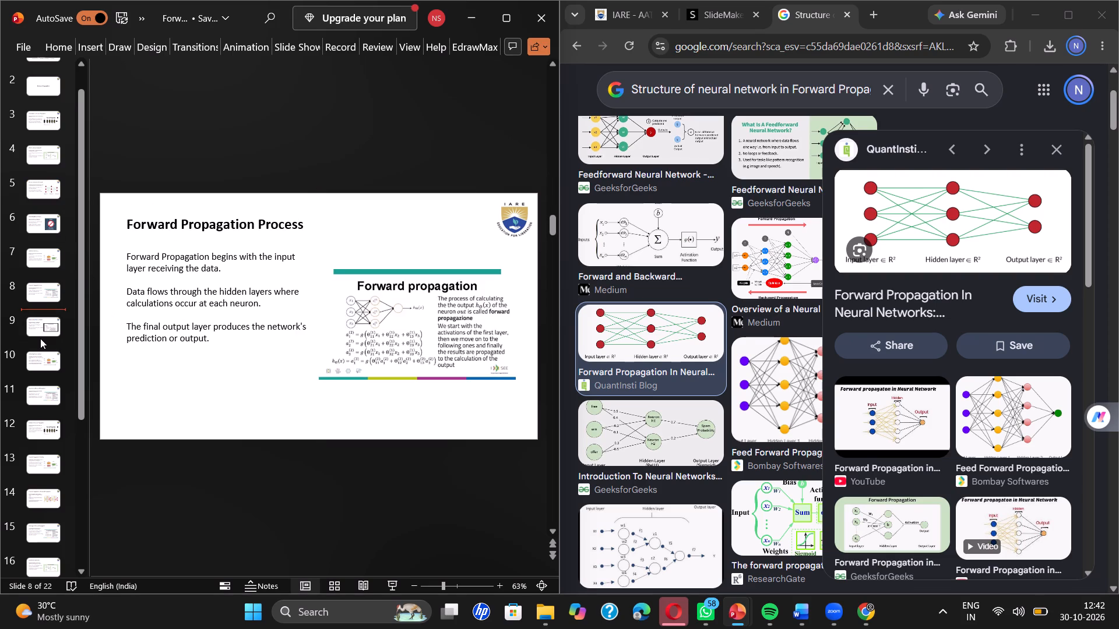
click(40, 338)
click(41, 326)
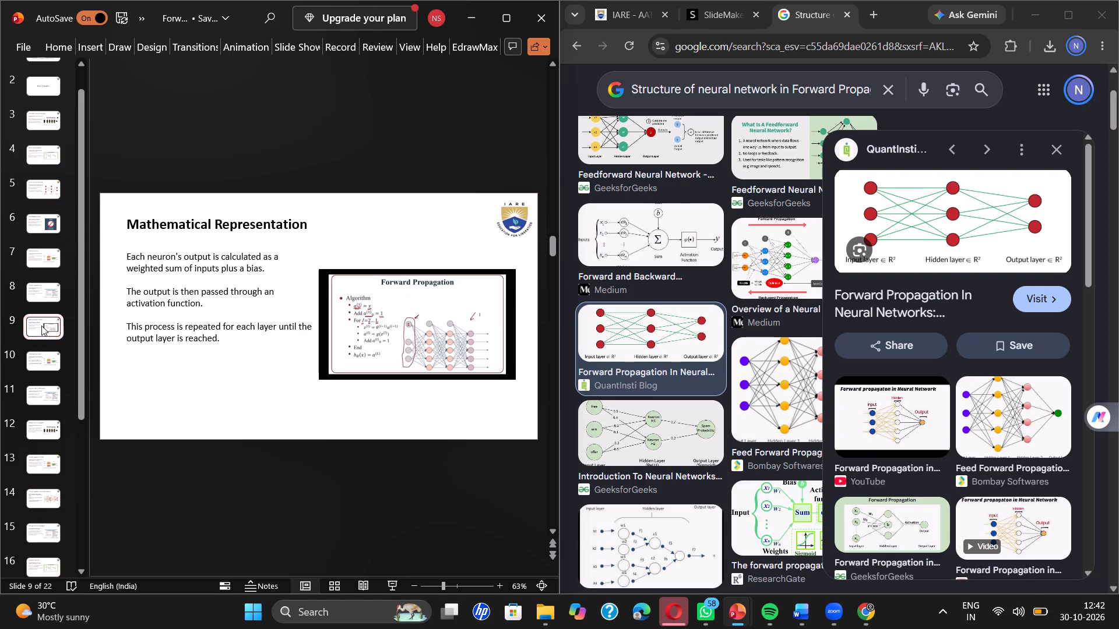
Review the pictures on slides 10 to 16, including Importance of Forward Propagation, Forward Propagation vs. Backward Propagation and Real-World Applications.
click(37, 363)
click(34, 389)
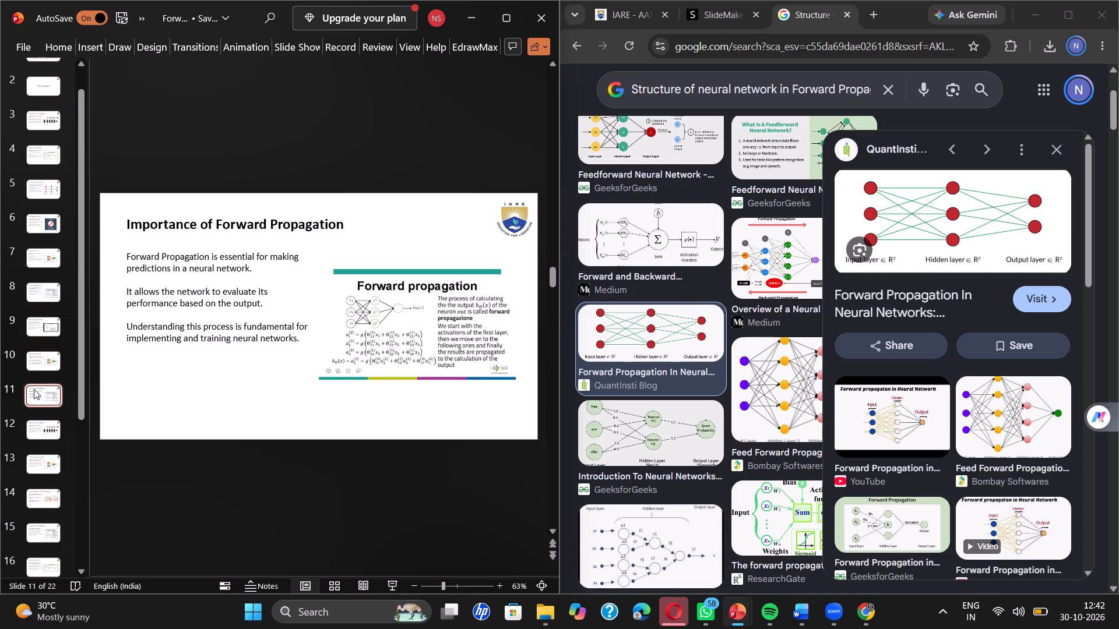
click(35, 418)
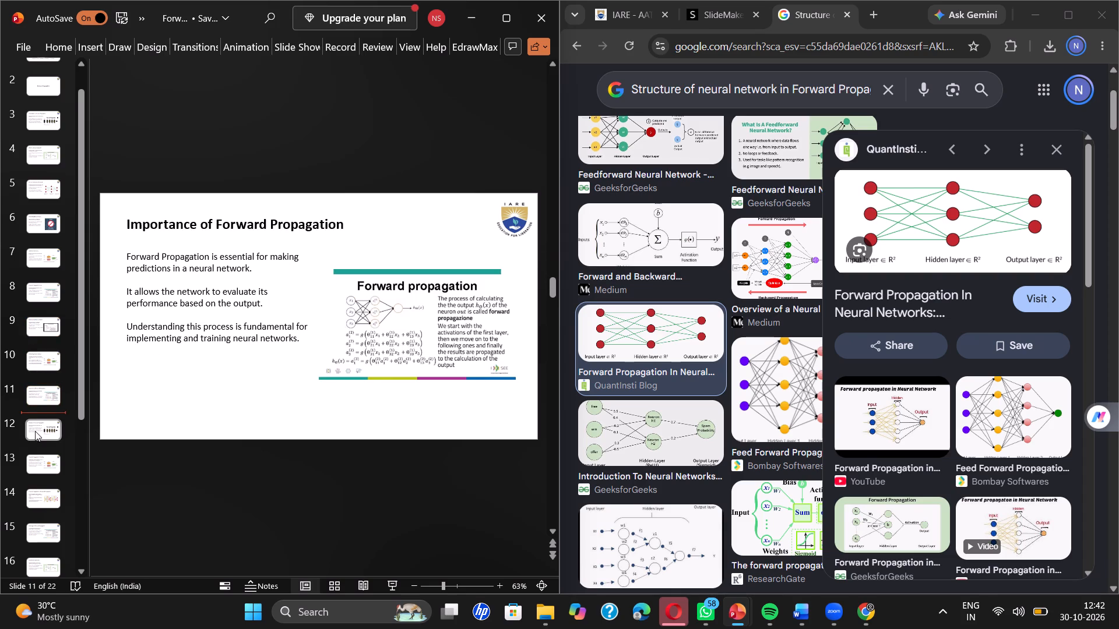
click(35, 431)
scroll(35, 431, down, 1)
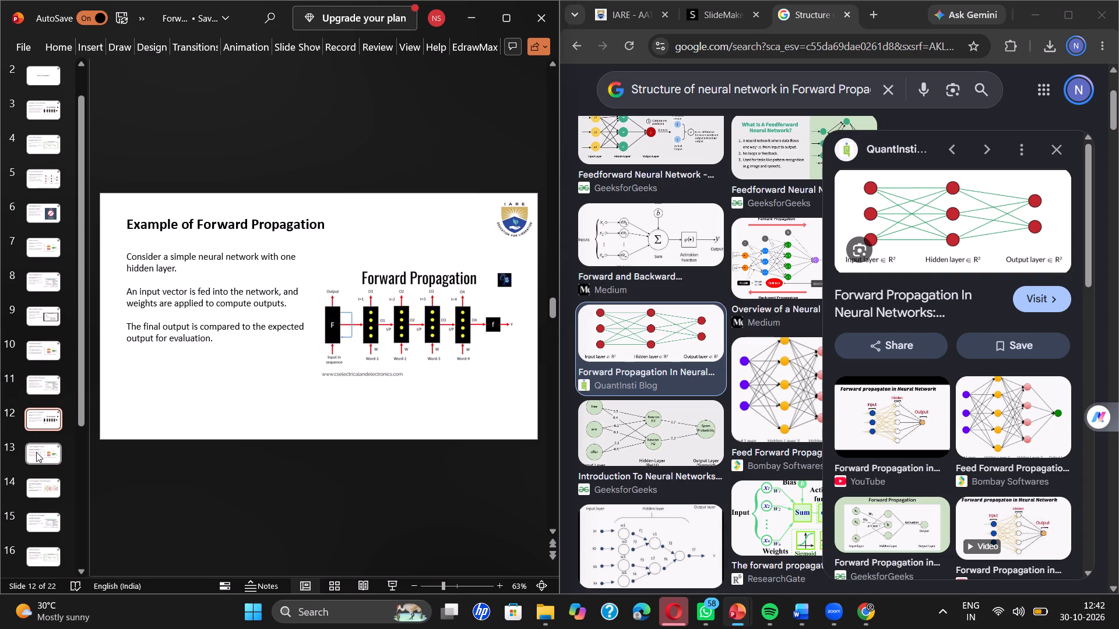
click(36, 452)
click(42, 497)
scroll(42, 497, down, 1)
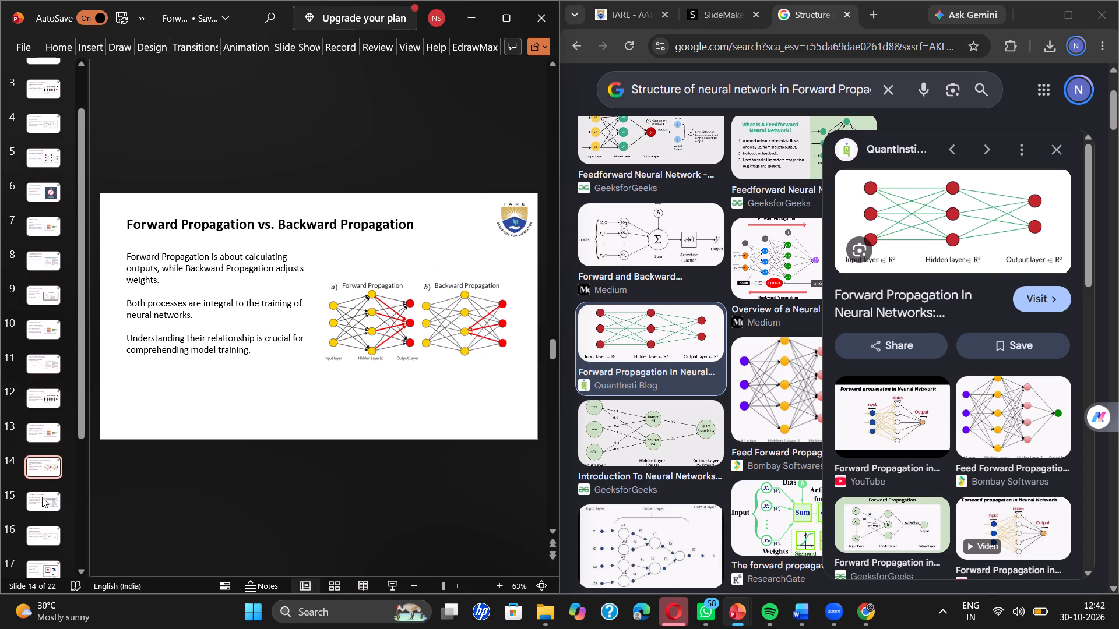
scroll(42, 497, down, 1)
click(45, 477)
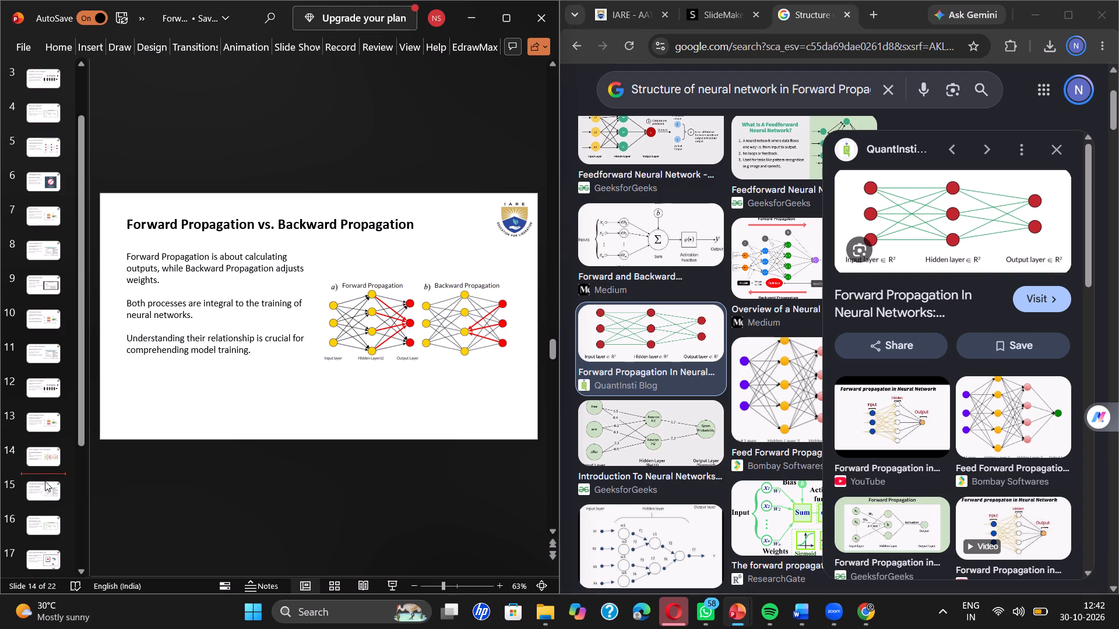
click(45, 485)
click(45, 531)
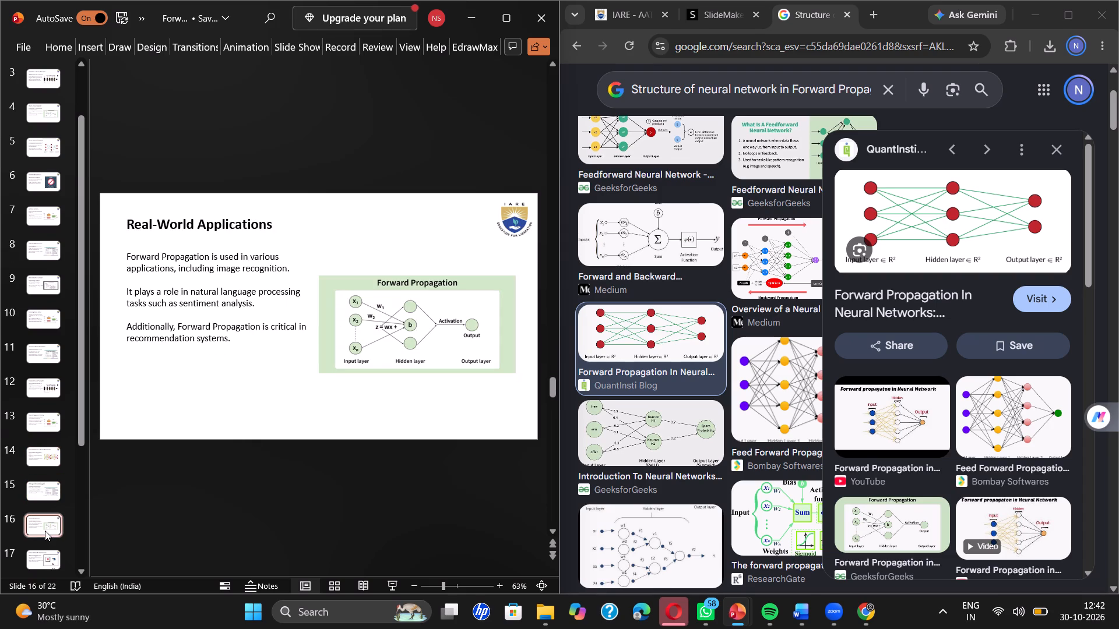
Delete the broken picture beside the body text on slide 17, Software Libraries for Implementation.
scroll(47, 525, down, 1)
click(47, 510)
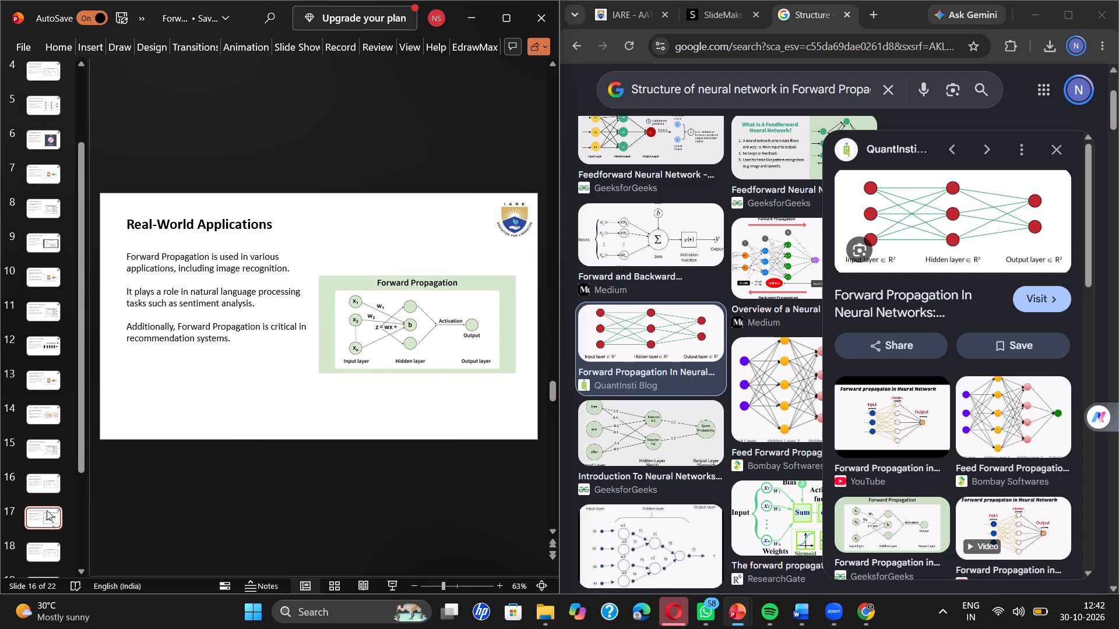
click(342, 356)
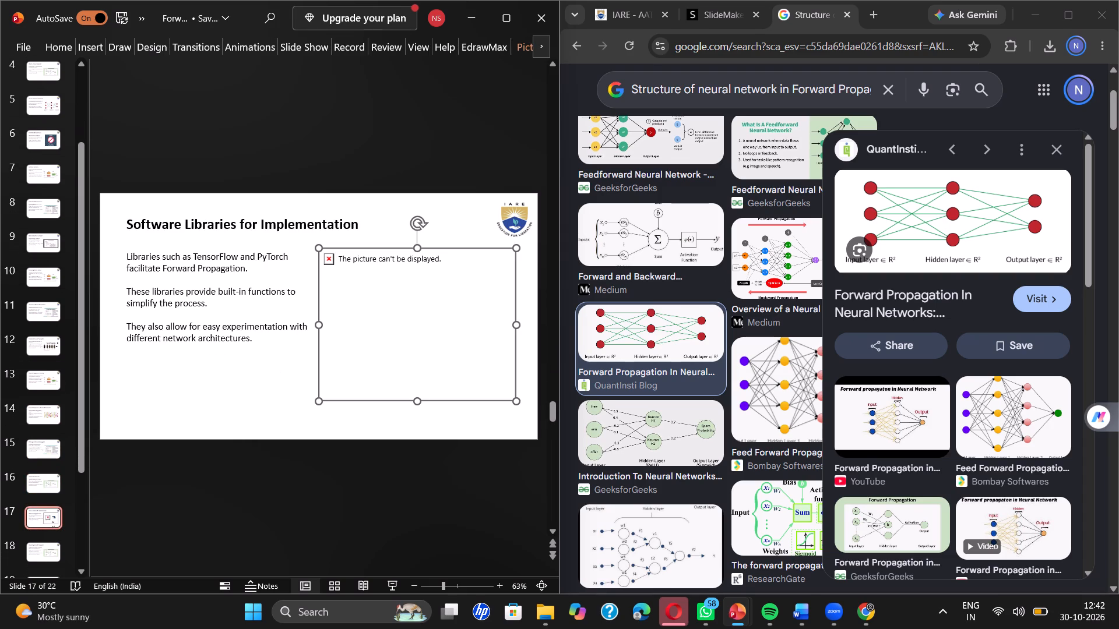
key(BackSpace)
For slide 16, Real-World Applications, search Google Images in Chrome for "Real world examples in Forward Propagation".
click(41, 543)
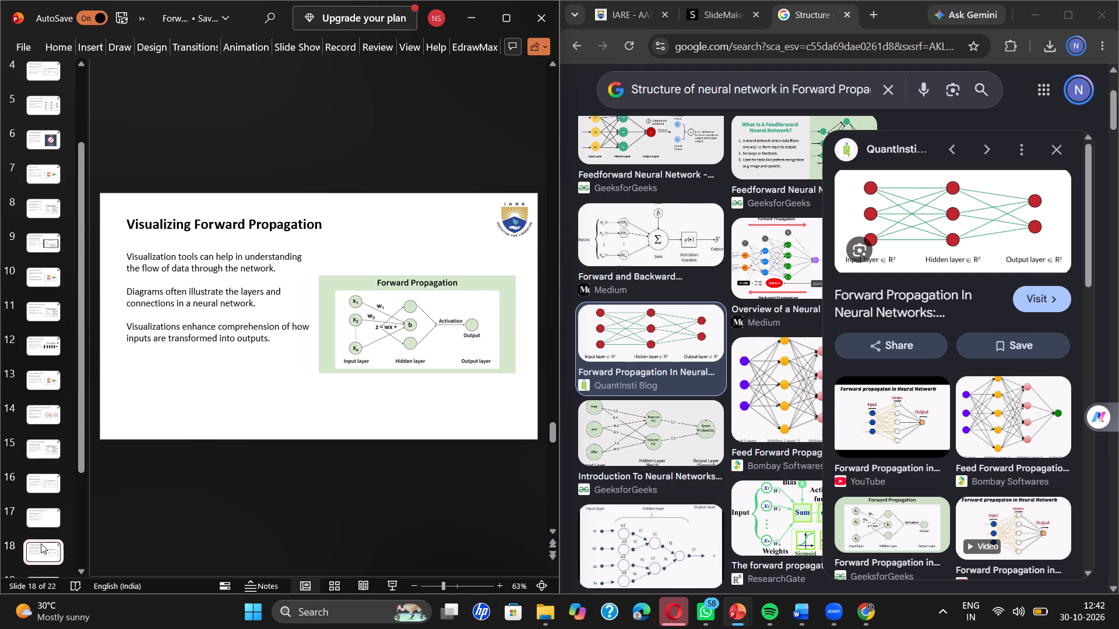
click(49, 480)
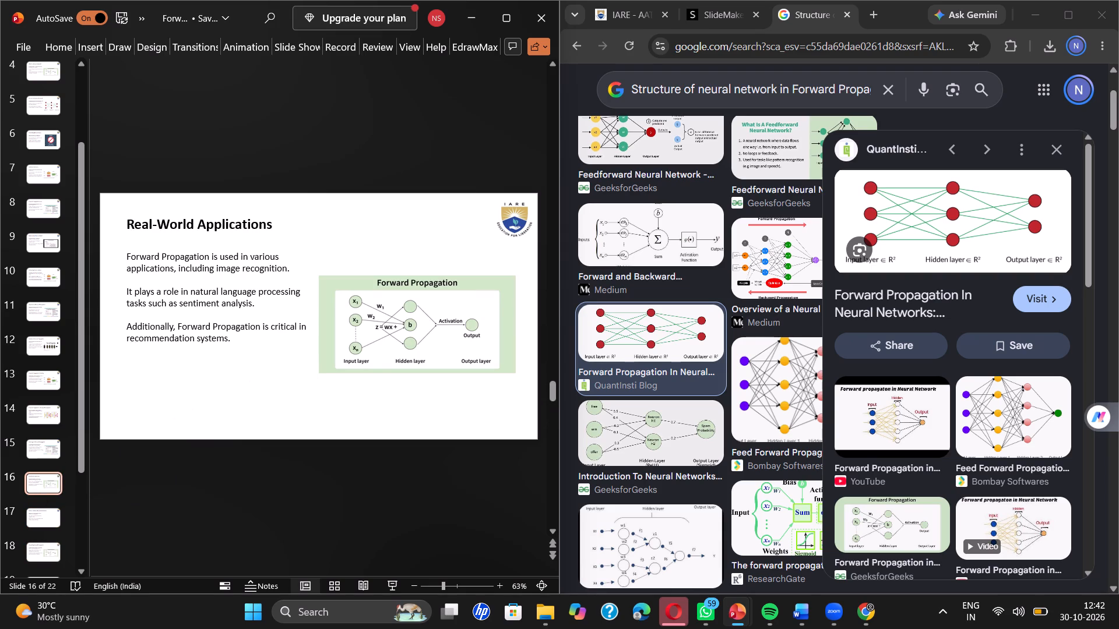
click(783, 89)
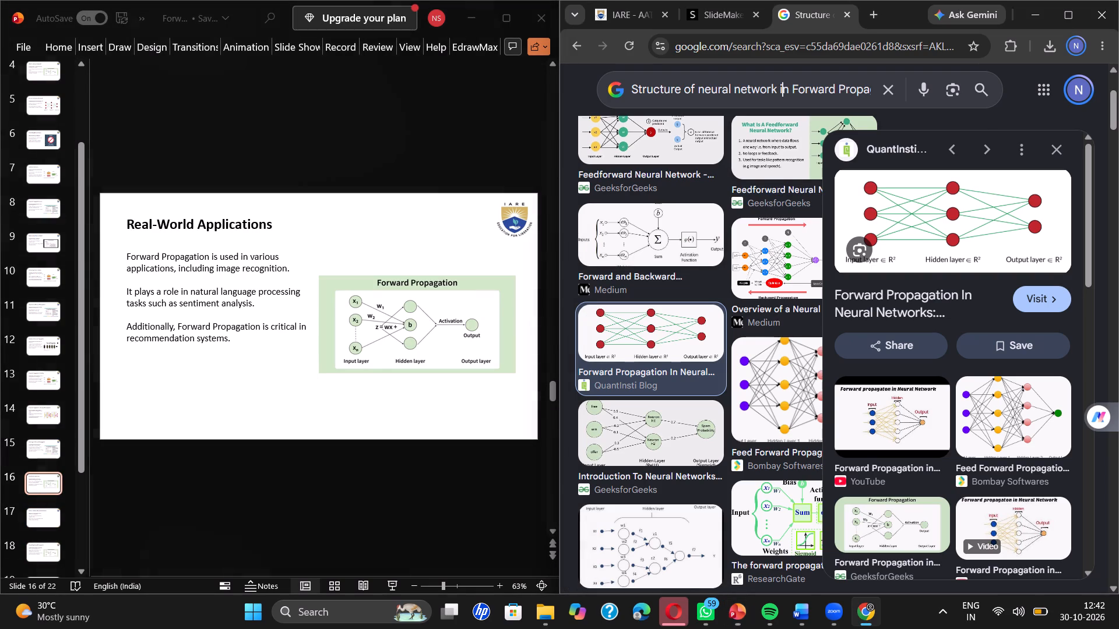
click(777, 89)
key(BackSpace)
key(BackSpace)
key(BackSpace)
key(BackSpace)
key(BackSpace)
key(BackSpace)
key(BackSpace)
key(BackSpace)
key(BackSpace)
key(BackSpace)
key(BackSpace)
key(BackSpace)
key(BackSpace)
key(BackSpace)
key(BackSpace)
key(BackSpace)
key(BackSpace)
key(BackSpace)
key(BackSpace)
key(BackSpace)
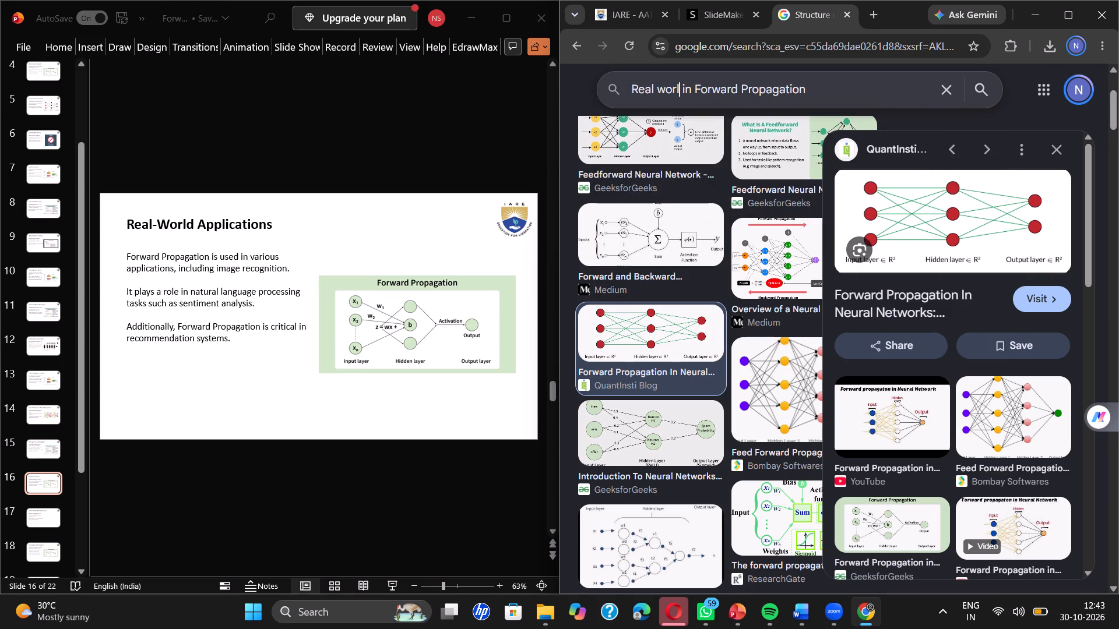
key(space)
key(BackSpace)
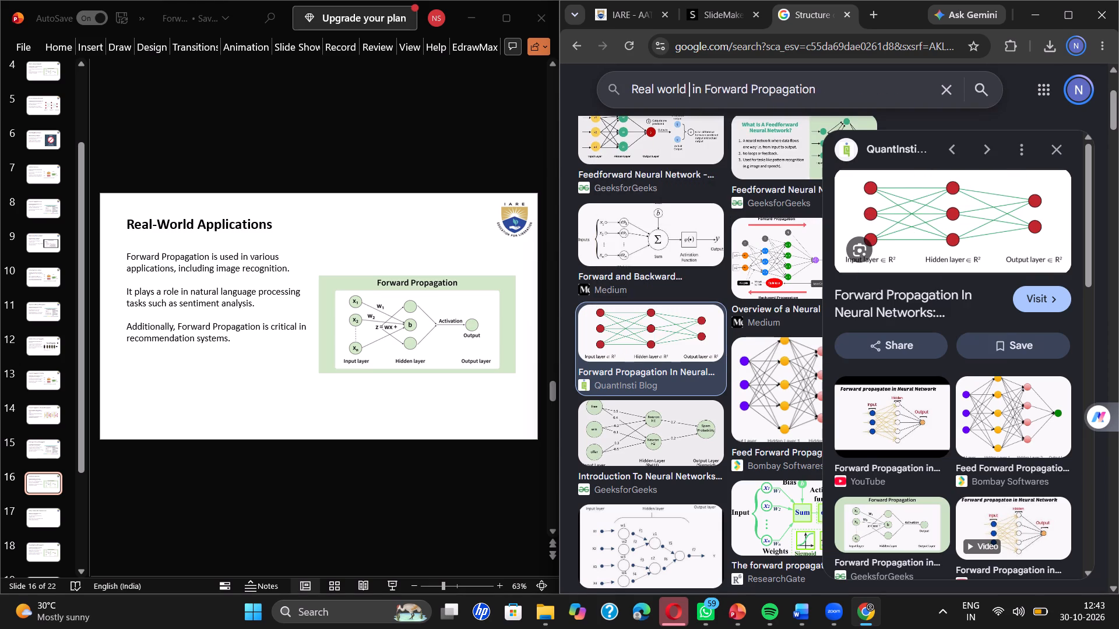
text(examples)
key(Return)
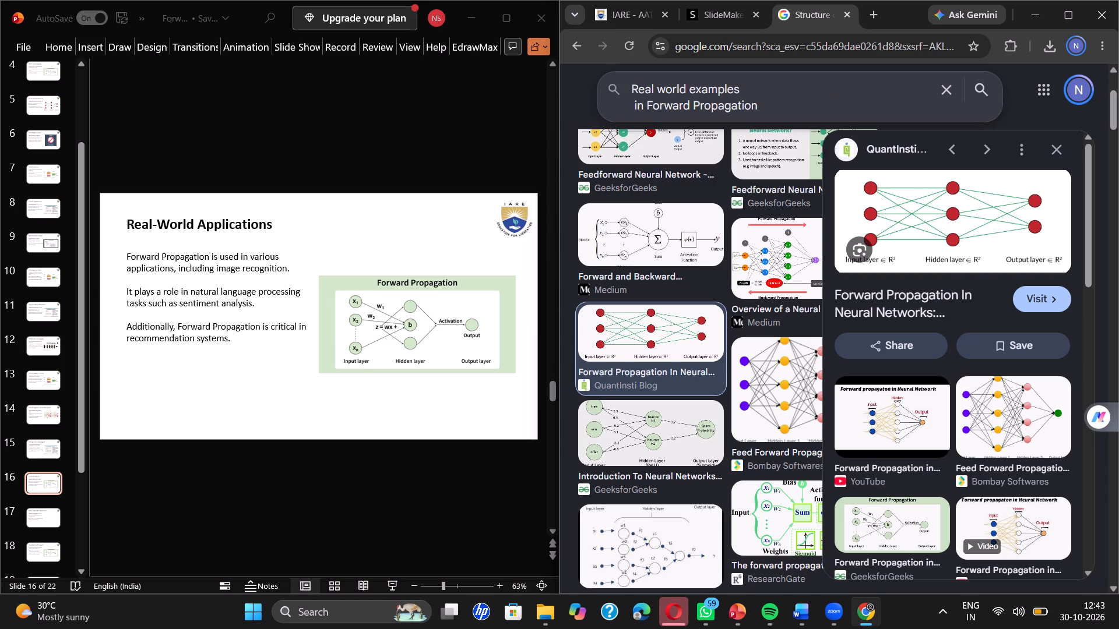
click(984, 90)
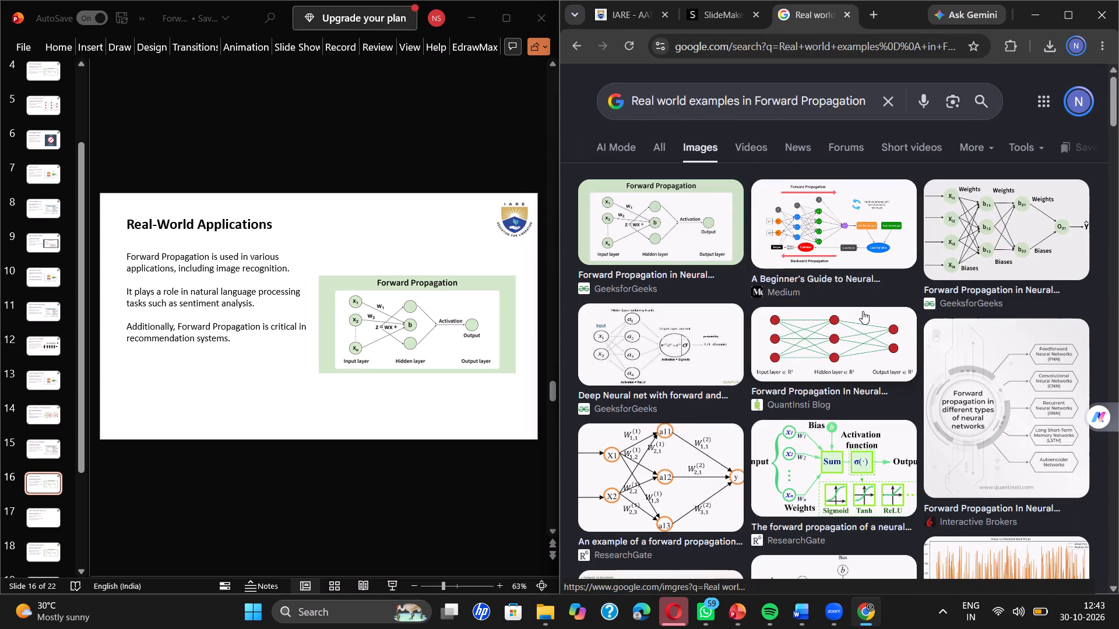
Copy the ResearchGate diagram showing bias, weights, sum and activation functions from the image results.
scroll(863, 311, down, 1)
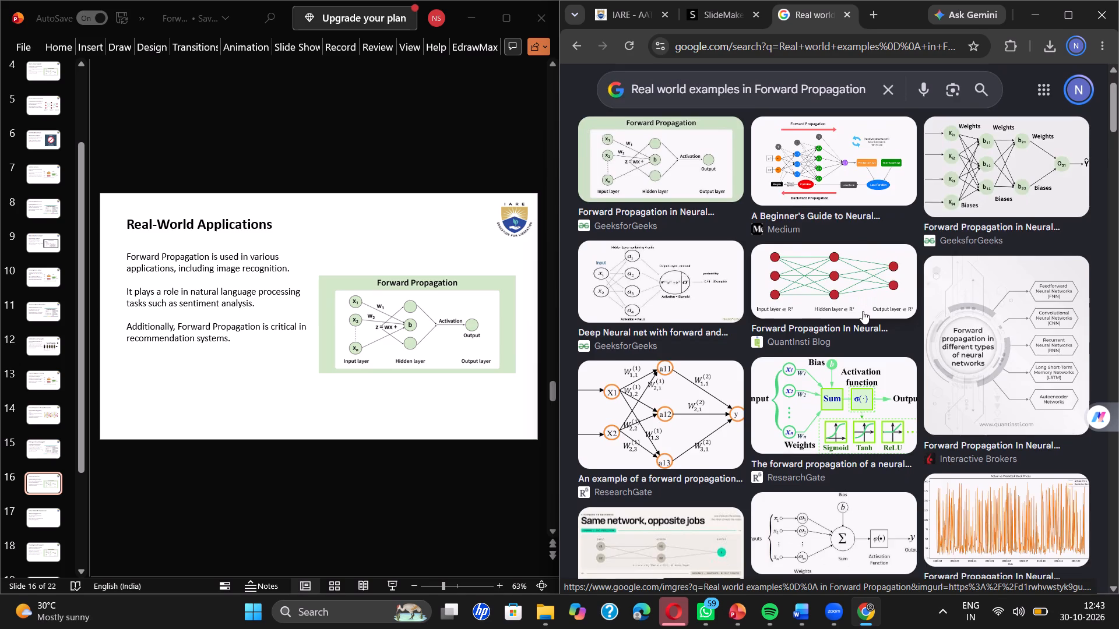
scroll(863, 311, down, 1)
scroll(863, 311, up, 1)
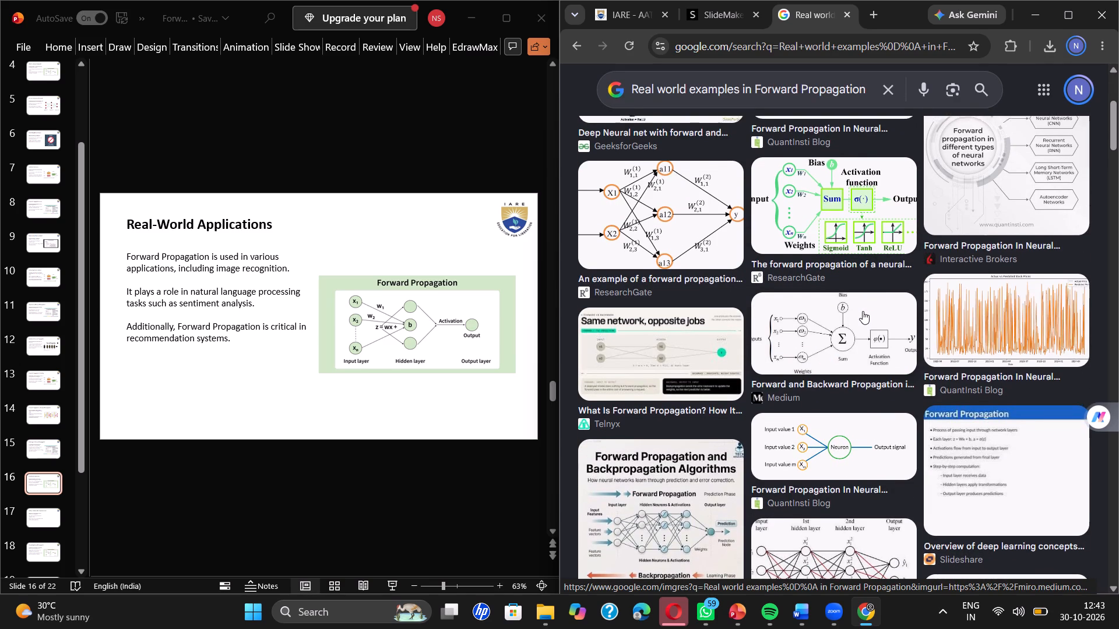
scroll(863, 311, up, 2)
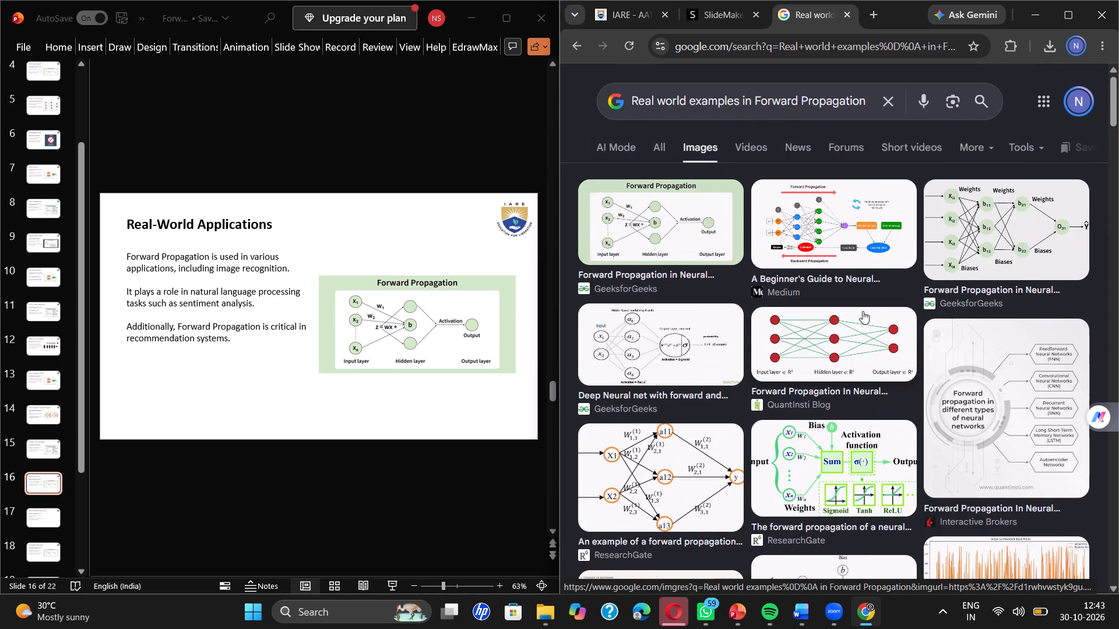
click(829, 467)
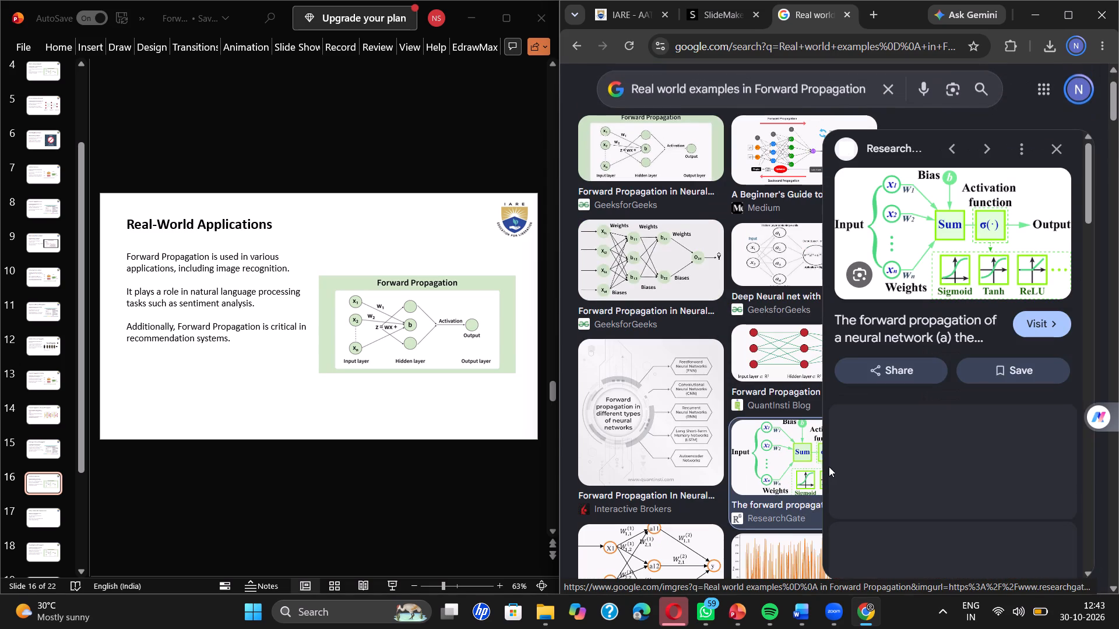
right_click(933, 213)
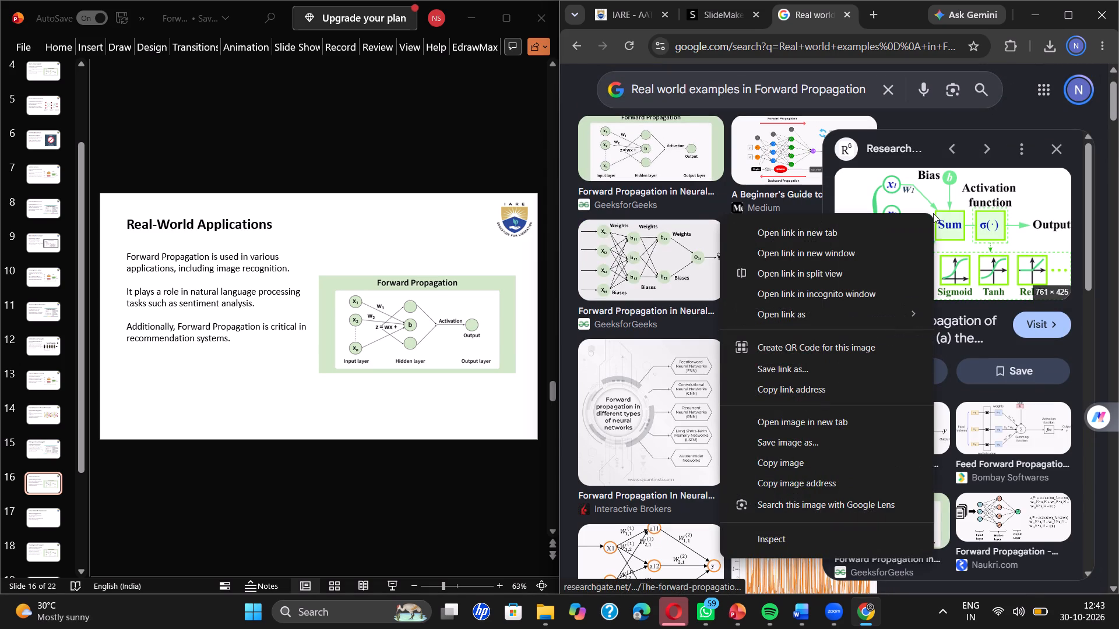
click(847, 455)
Replace the green Forward Propagation picture on slide 16 of the PowerPoint presentation with the copied diagram.
click(467, 356)
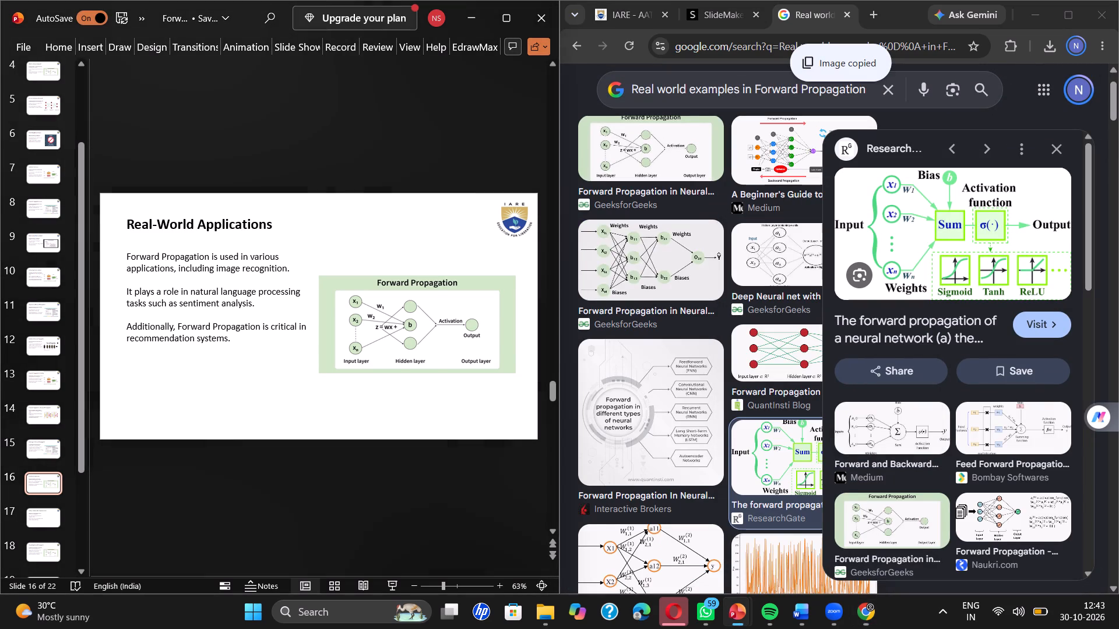
click(467, 356)
key(BackSpace)
key(ctrl+v)
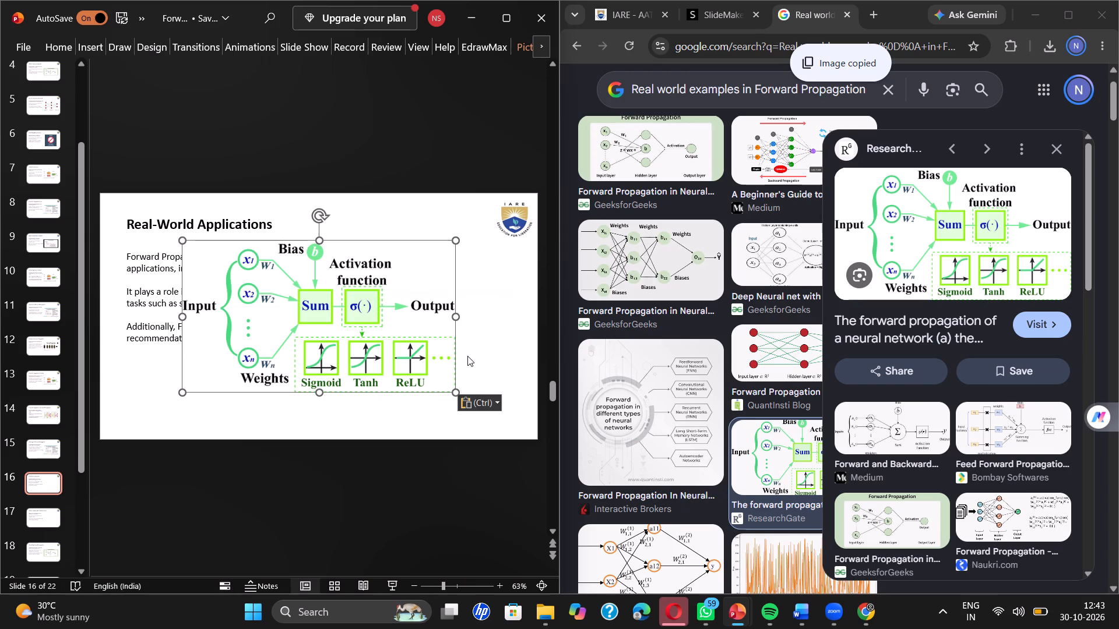
Narrow and slightly shrink the pasted activation function diagram, placing it beside slide 16's body text, below the institute logo.
drag(184, 316, 255, 319)
drag(349, 317, 405, 328)
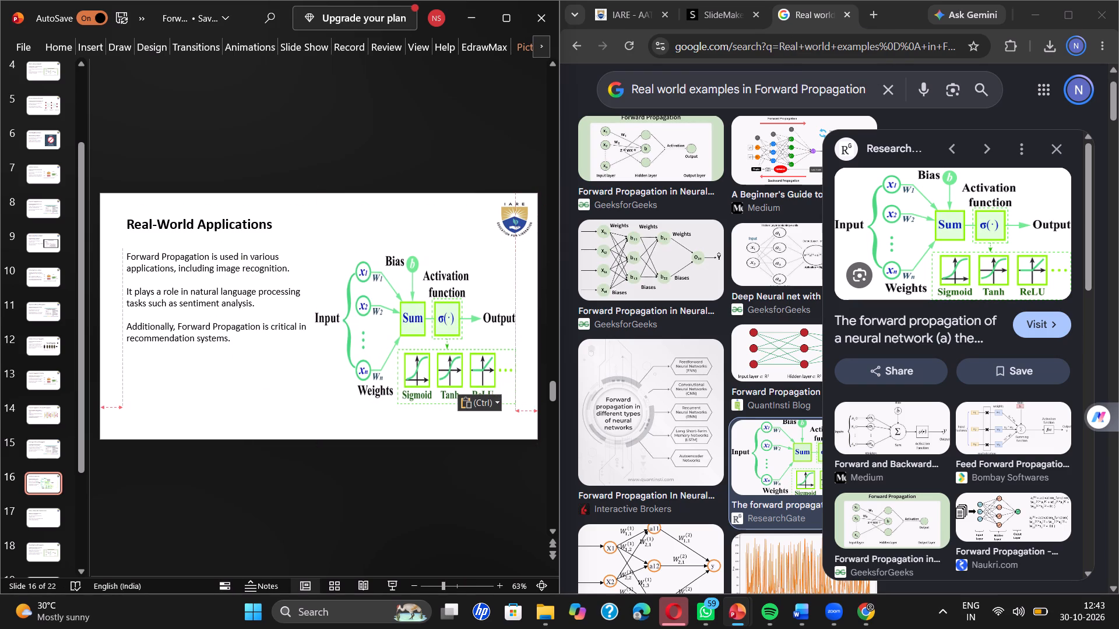
drag(405, 328, 404, 328)
click(286, 366)
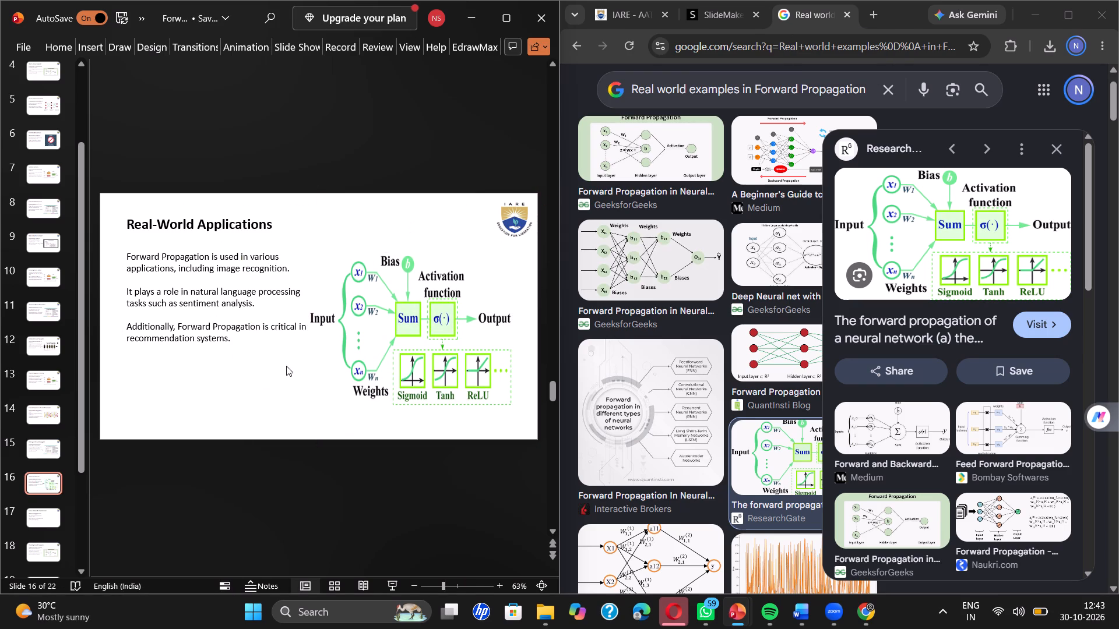
click(417, 335)
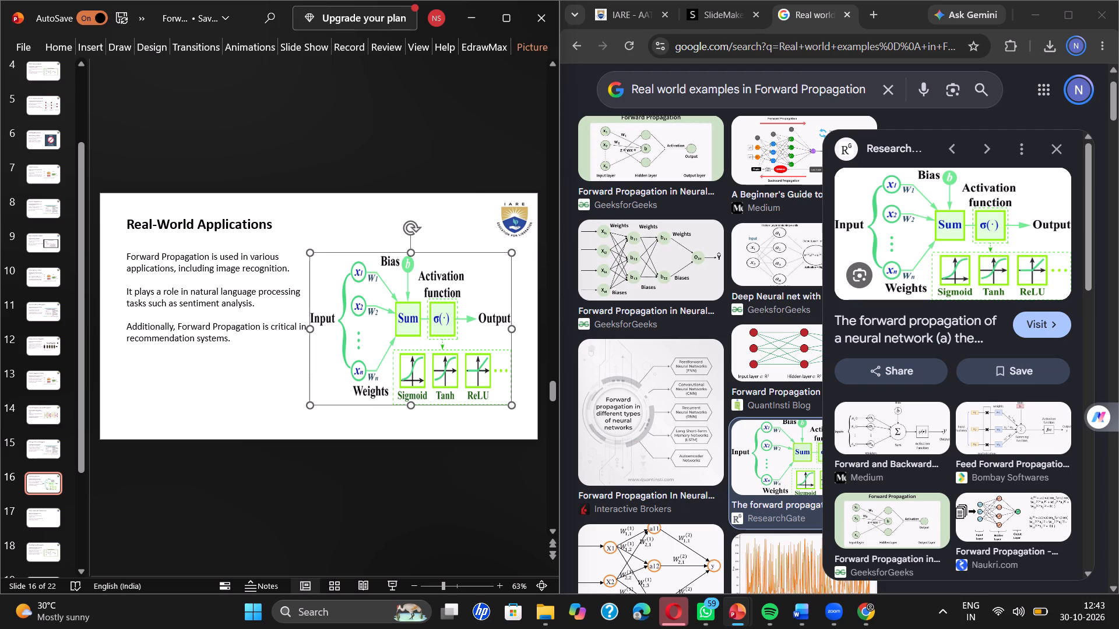
drag(312, 254, 327, 259)
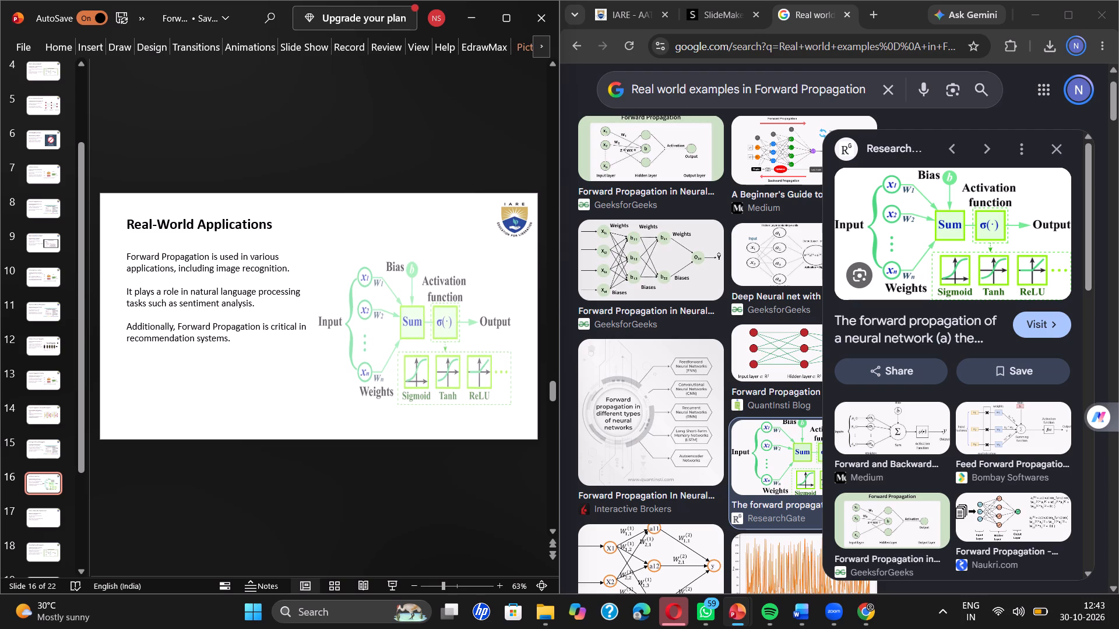
drag(327, 259, 327, 259)
click(404, 331)
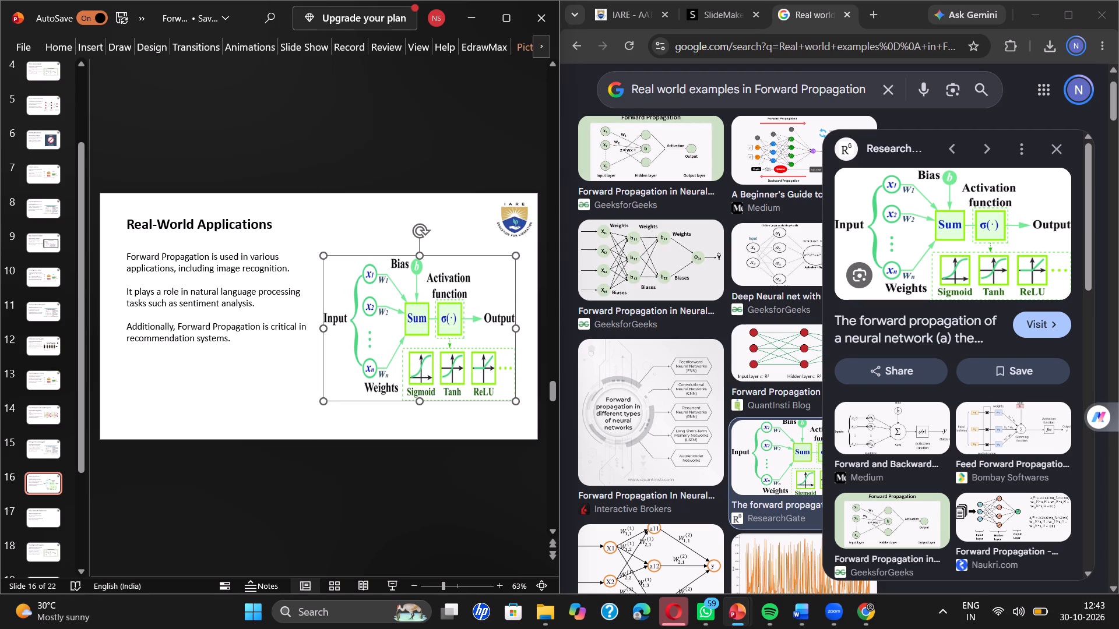
click(293, 374)
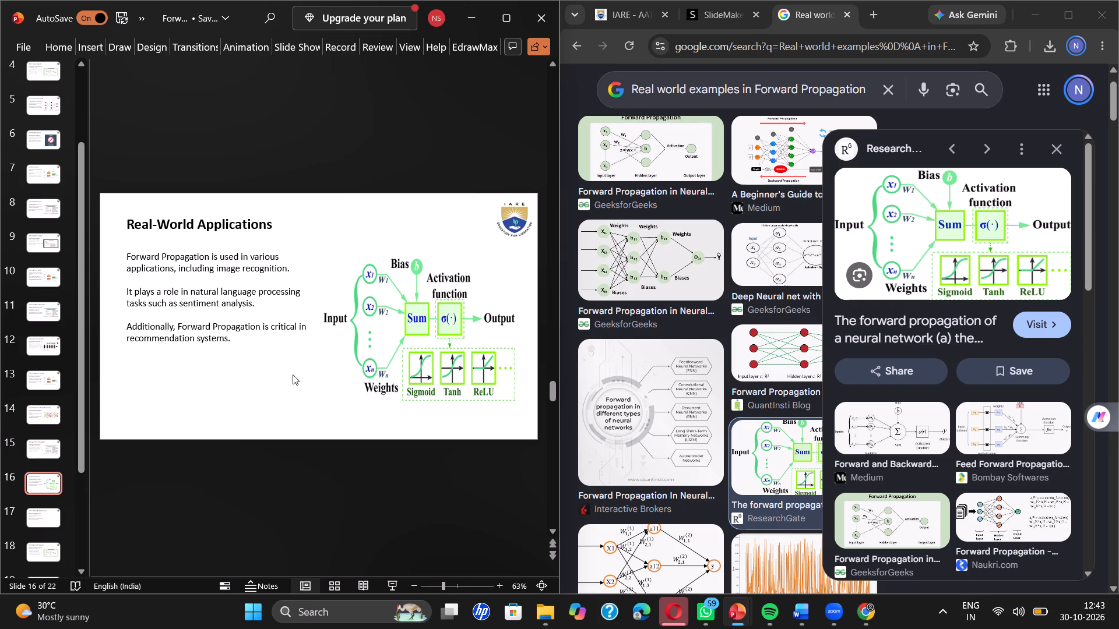
click(413, 316)
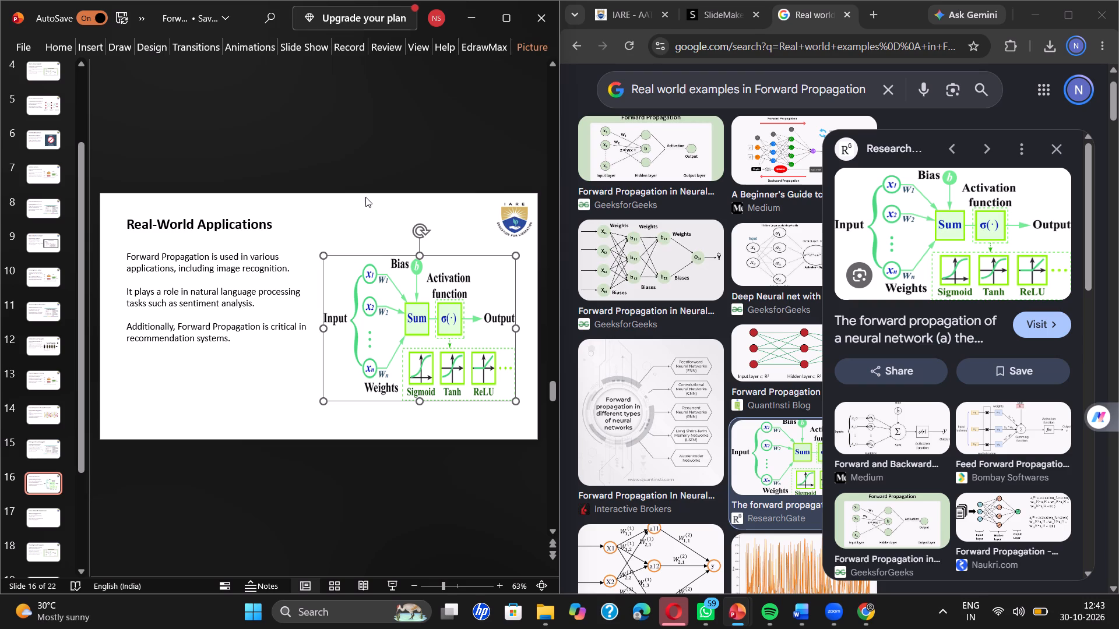
click(362, 200)
click(277, 379)
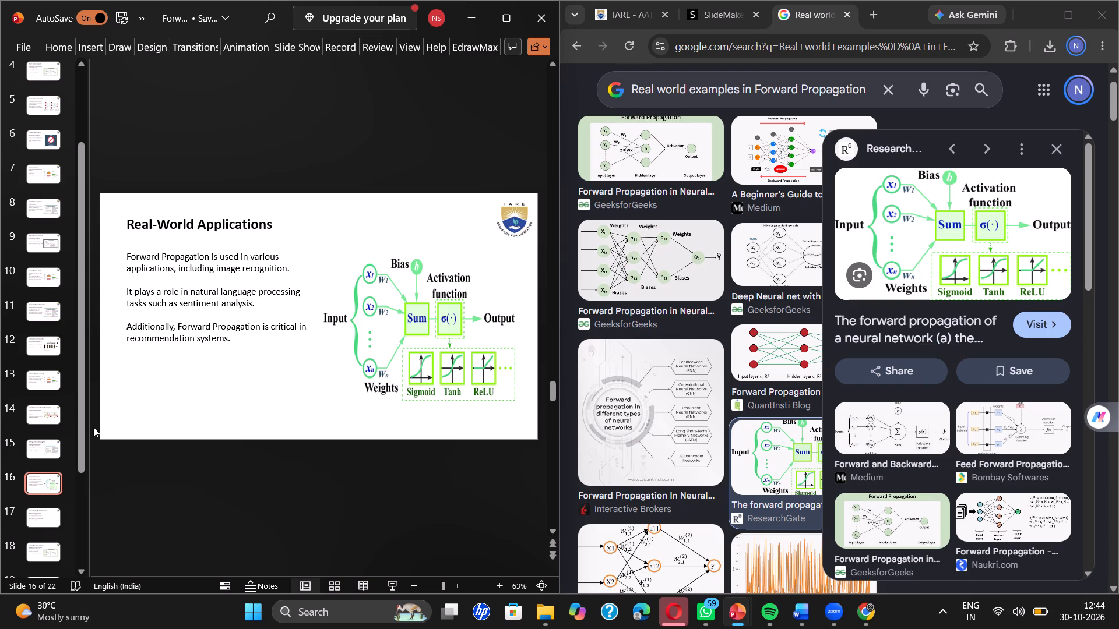
For slide 17, Software Libraries for Implementation, search Google Images in Chrome for "Software Libraries in Forward Propagation".
click(42, 517)
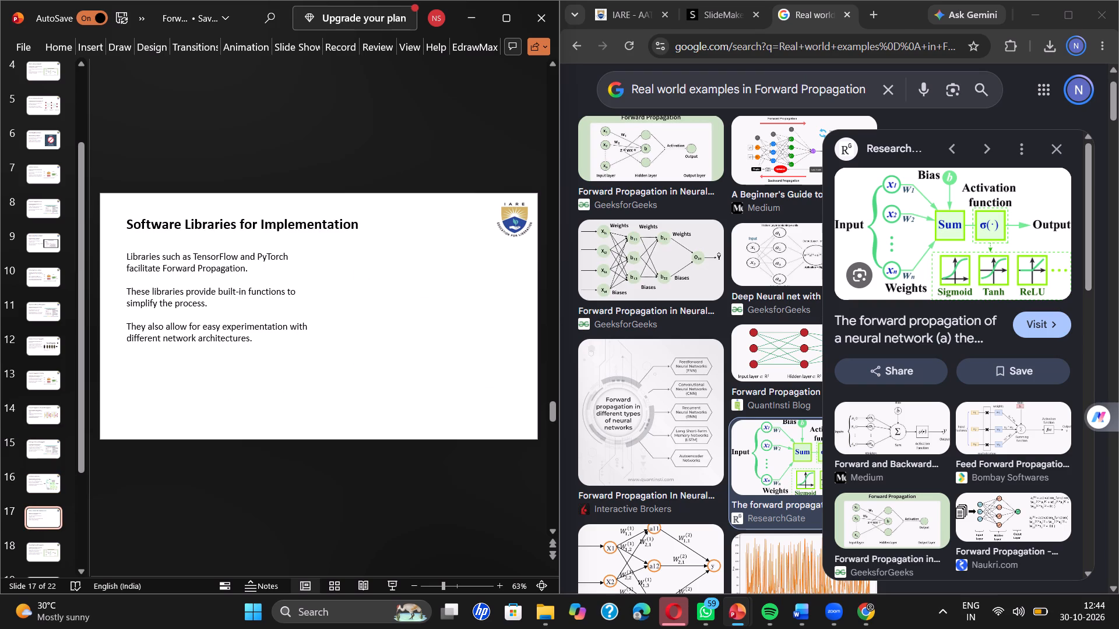
drag(630, 91, 649, 91)
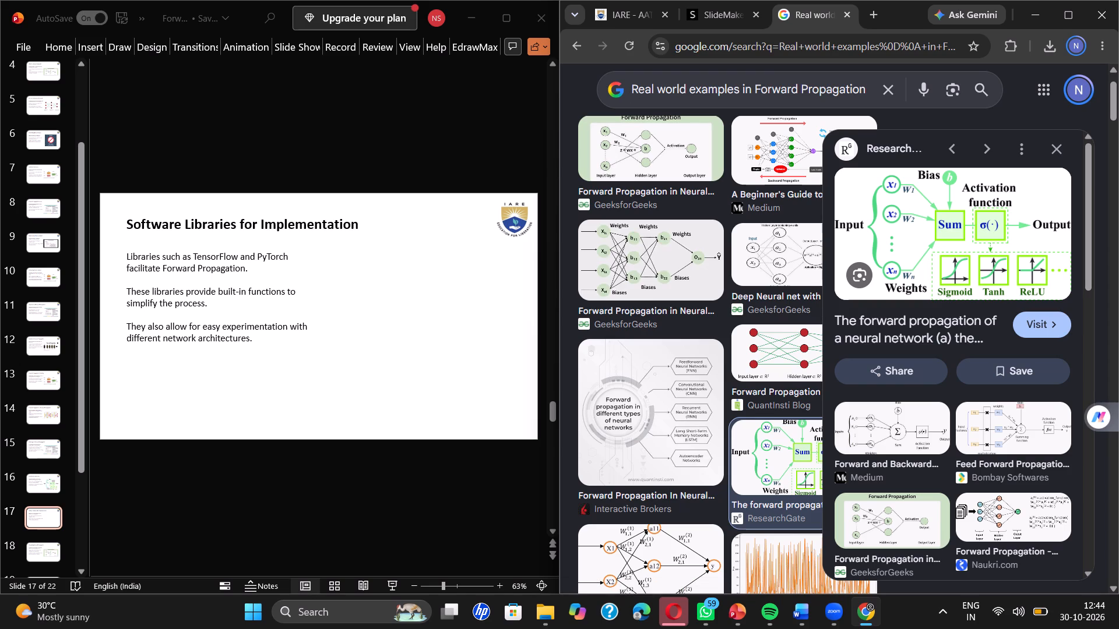
drag(632, 90, 736, 85)
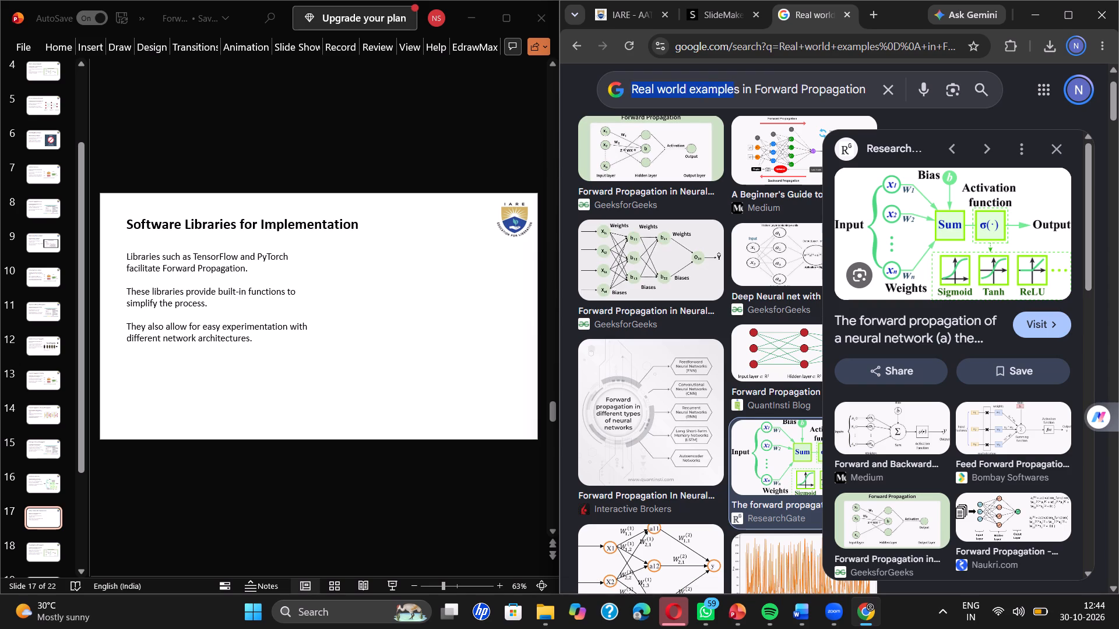
drag(736, 85, 741, 87)
key(BackSpace)
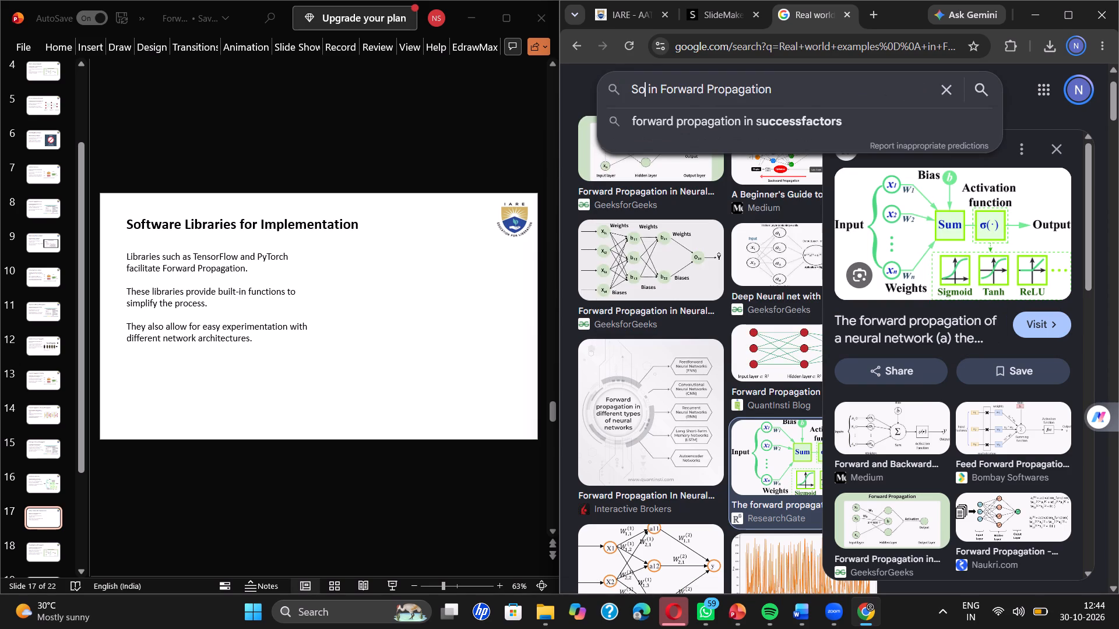
text(ftware)
key(space)
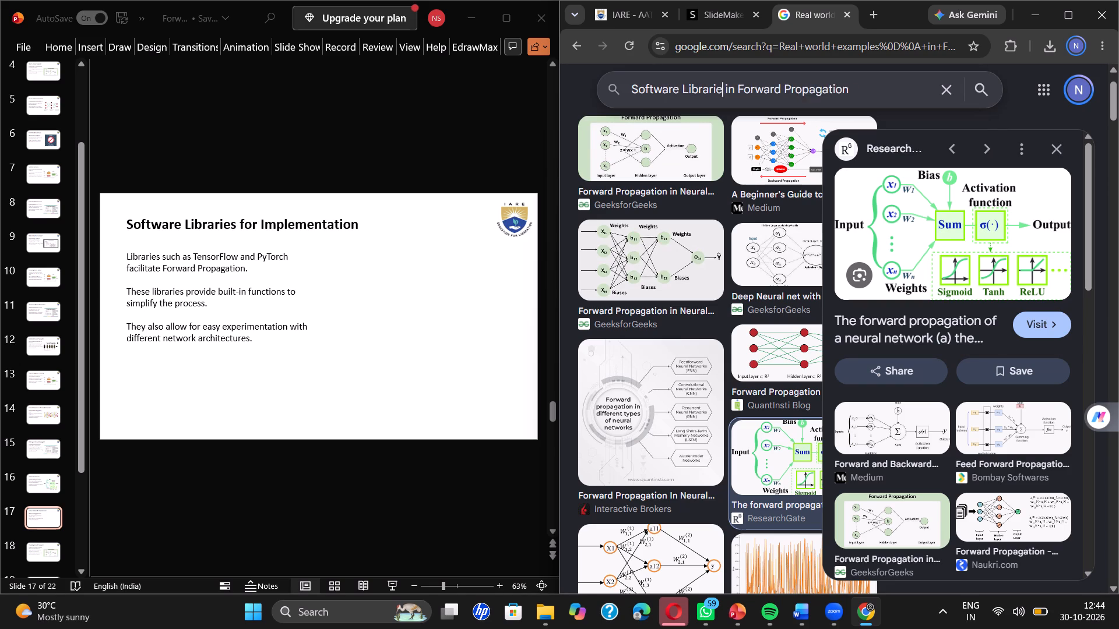
key(Return)
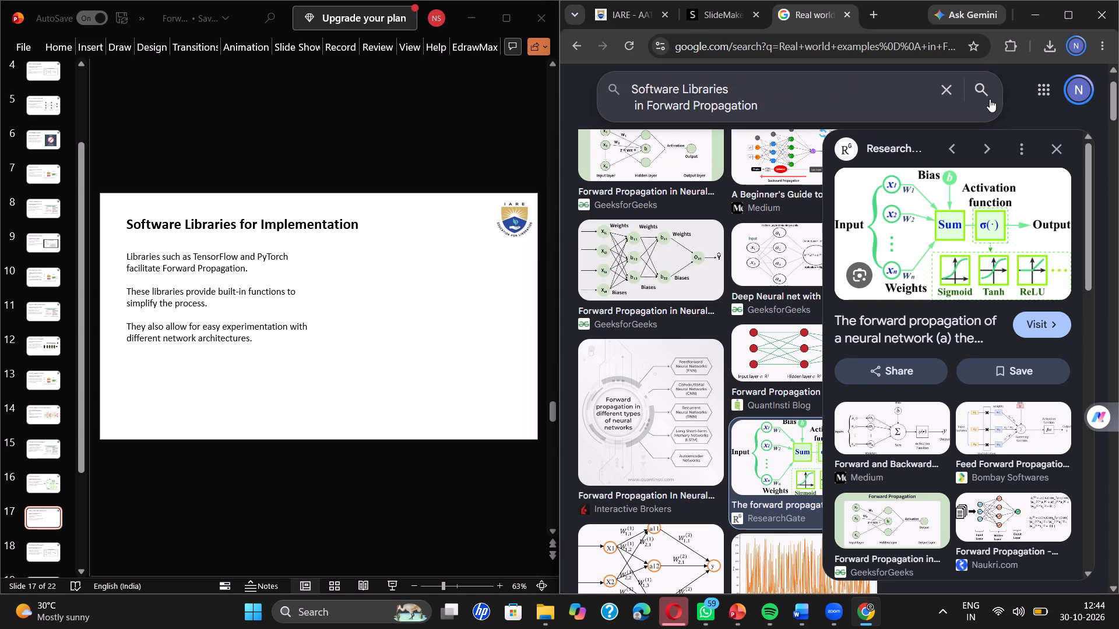
click(990, 99)
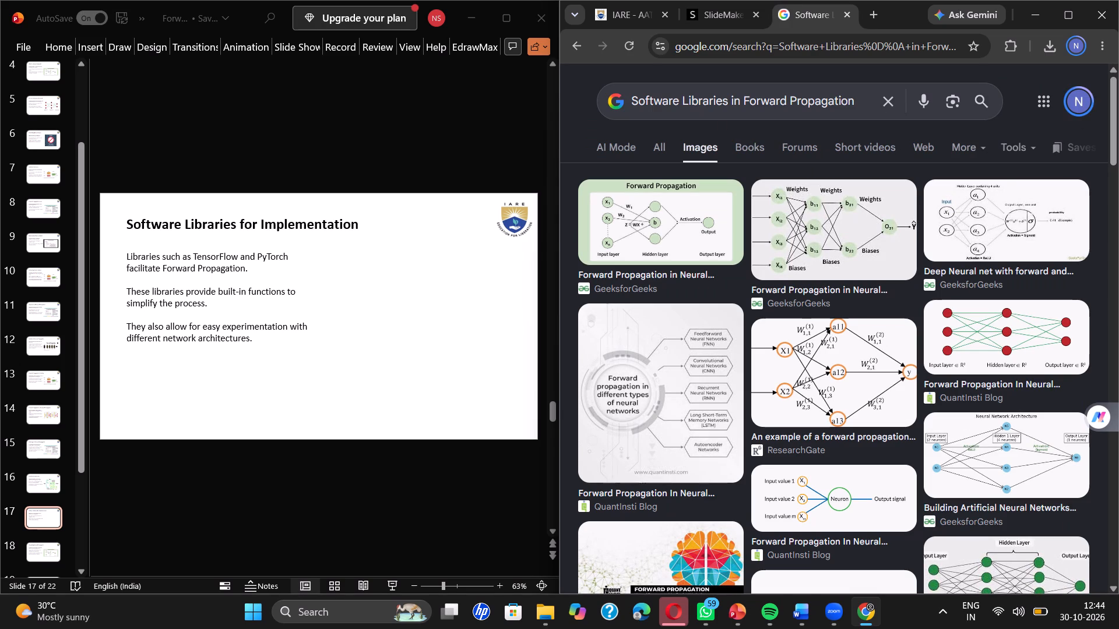
Refine the image search to "Software Libraries for Implementation in Forward Propagation".
click(730, 102)
text(for)
key(space)
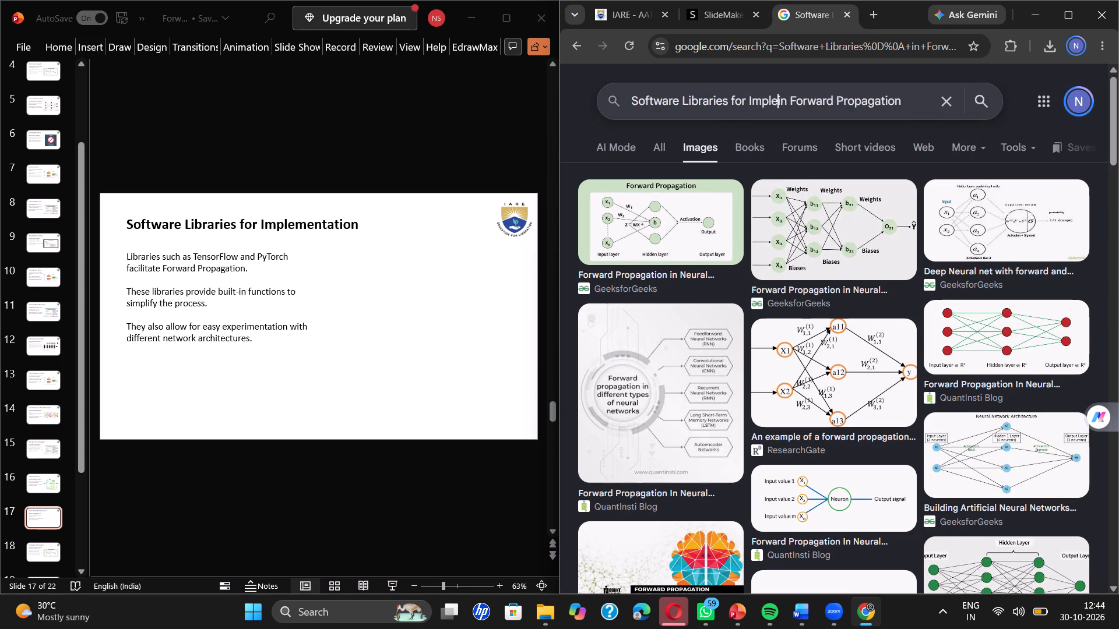
key(BackSpace)
key(BackSpace)
text(mentation)
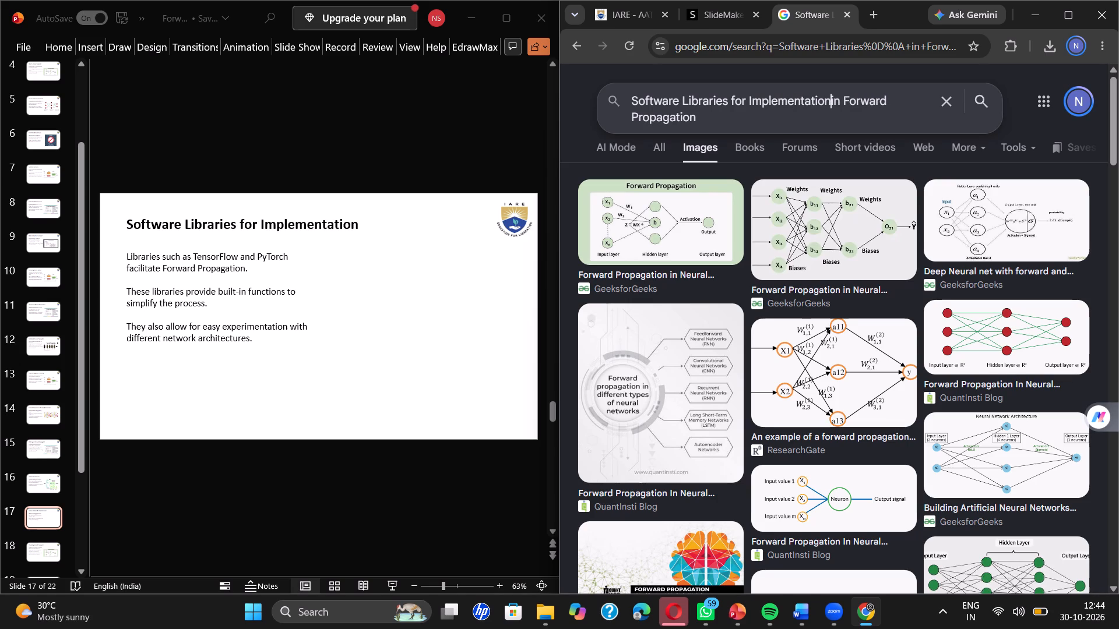
key(space)
click(979, 105)
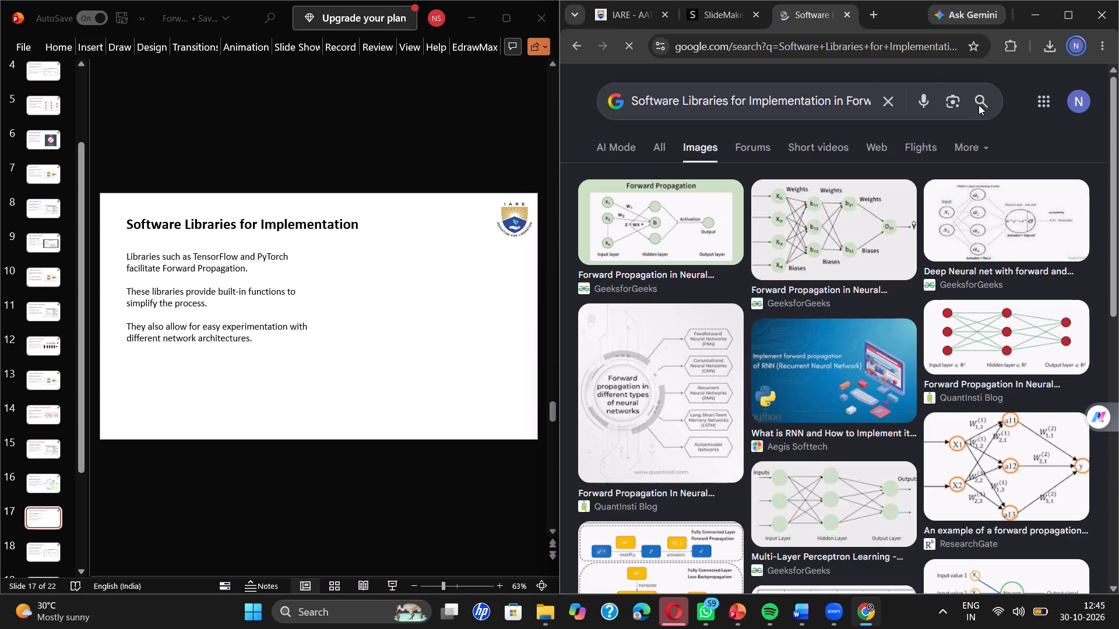
Copy the QuantInsti Blog diagram of input values feeding a neuron and output signal from the image results.
scroll(844, 335, down, 2)
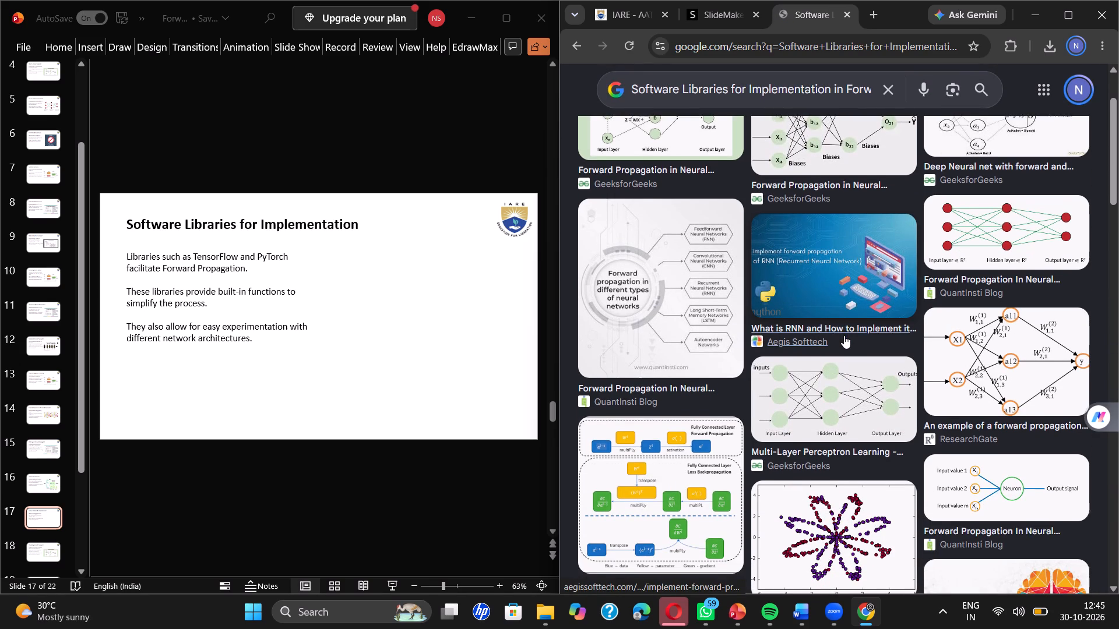
scroll(844, 335, down, 3)
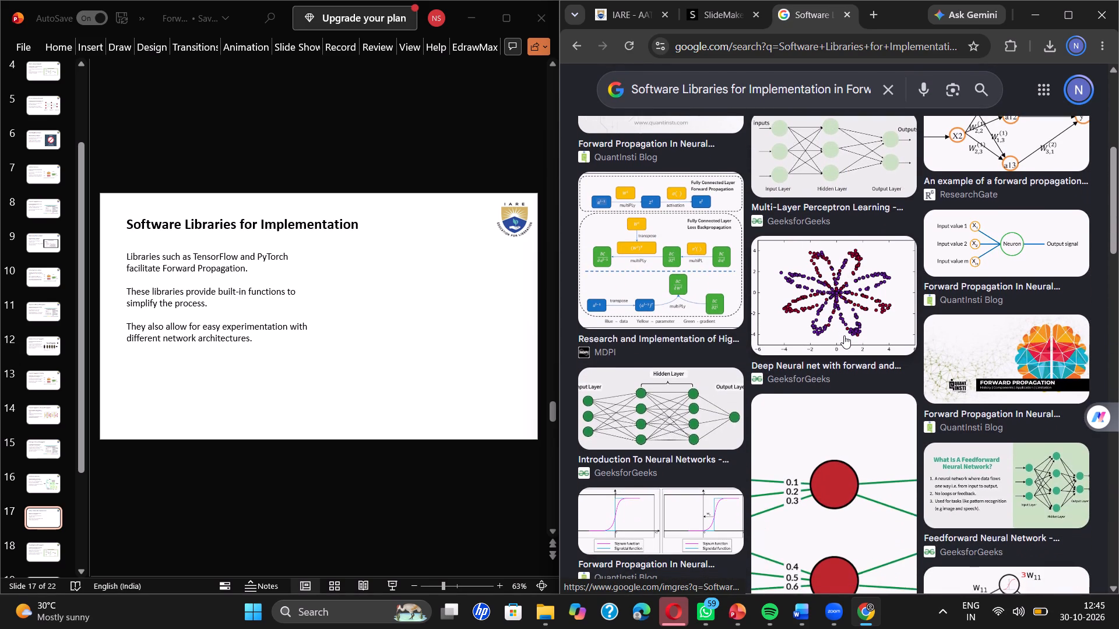
scroll(844, 335, up, 1)
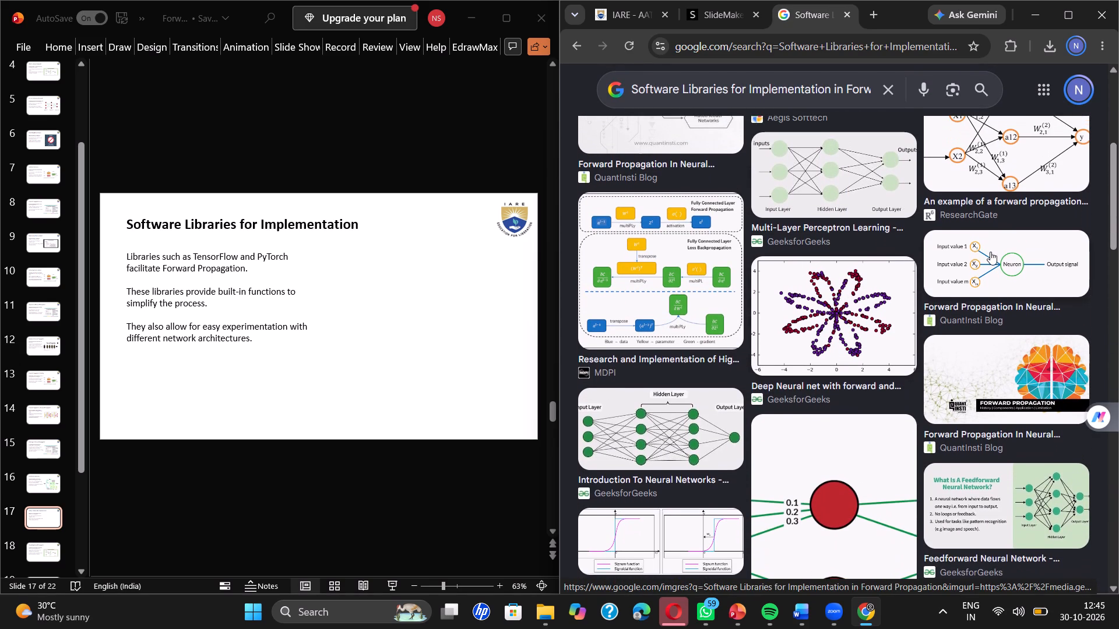
click(1001, 250)
right_click(963, 229)
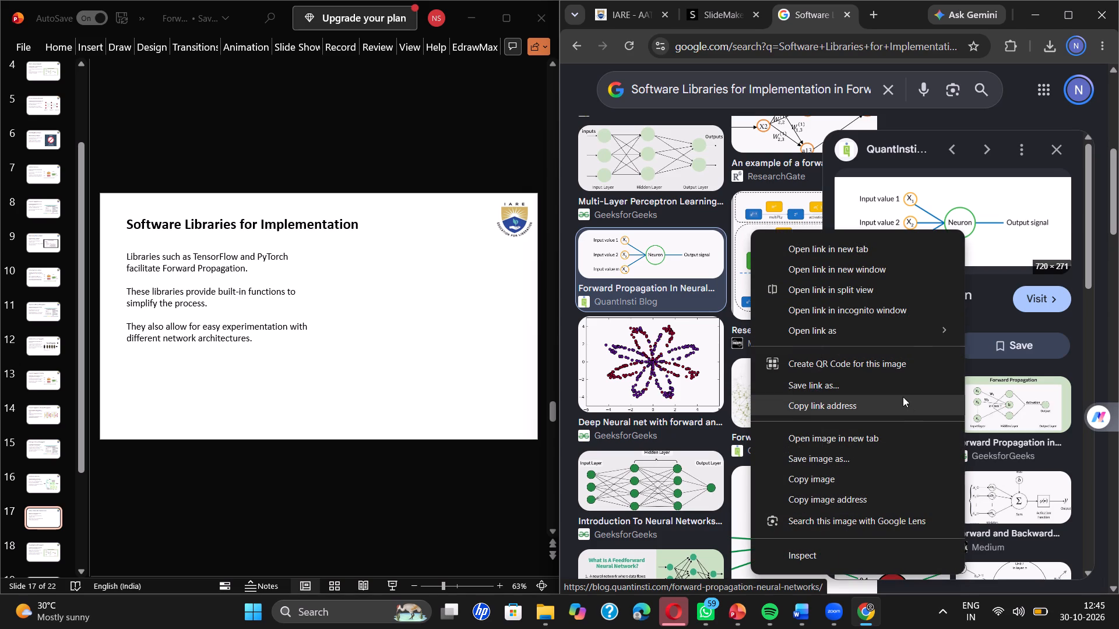
click(872, 484)
Paste the copied neuron diagram onto slide 17 of the PowerPoint presentation.
click(382, 327)
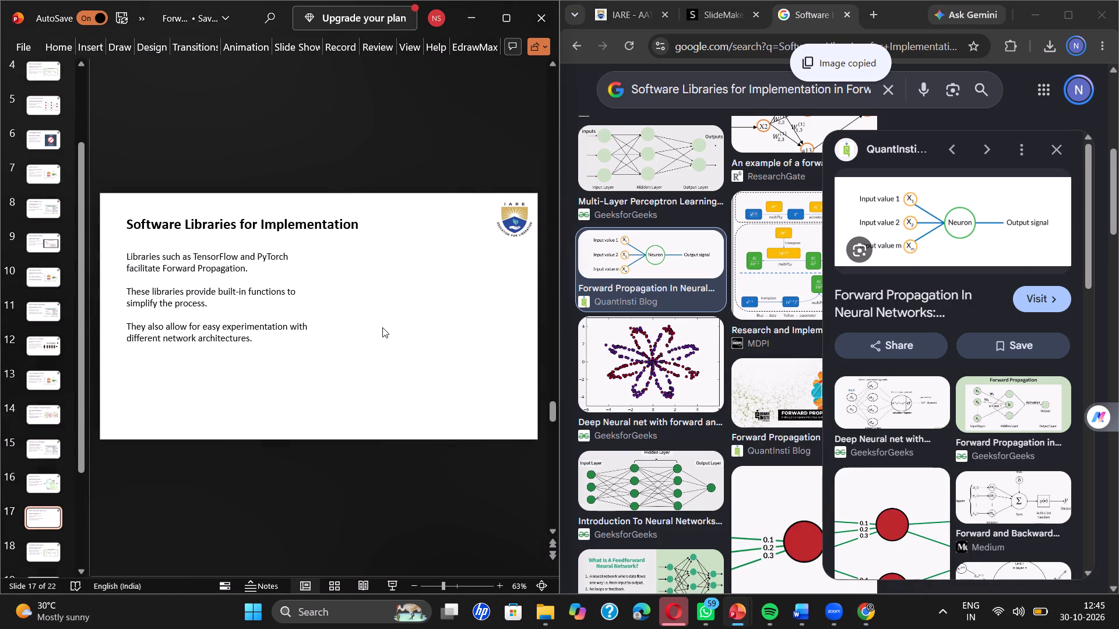
key(ctrl+v)
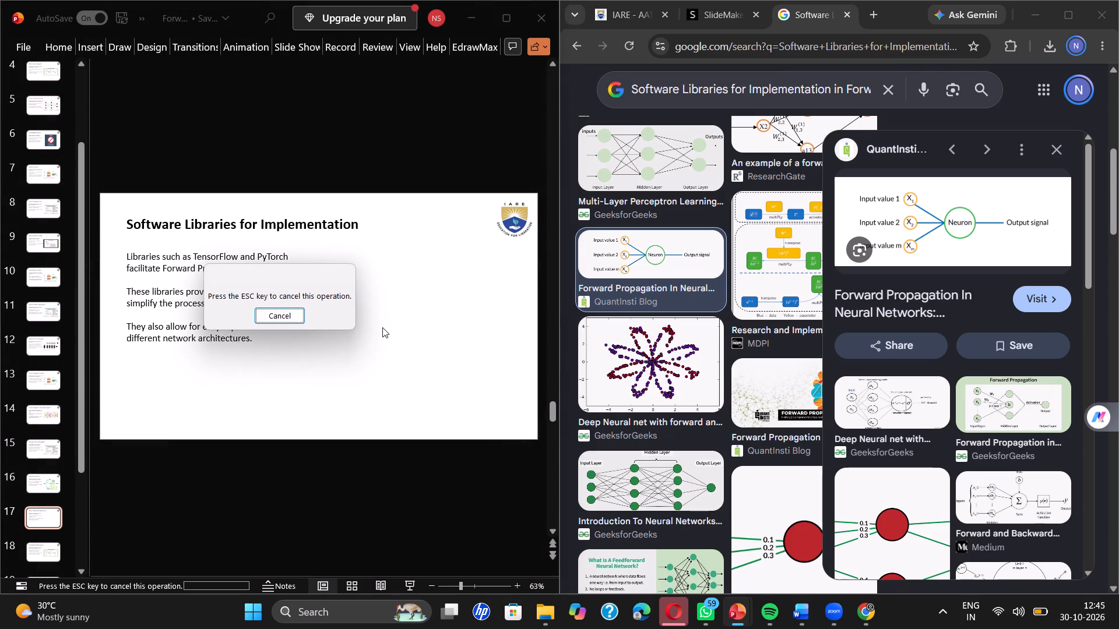
click(295, 320)
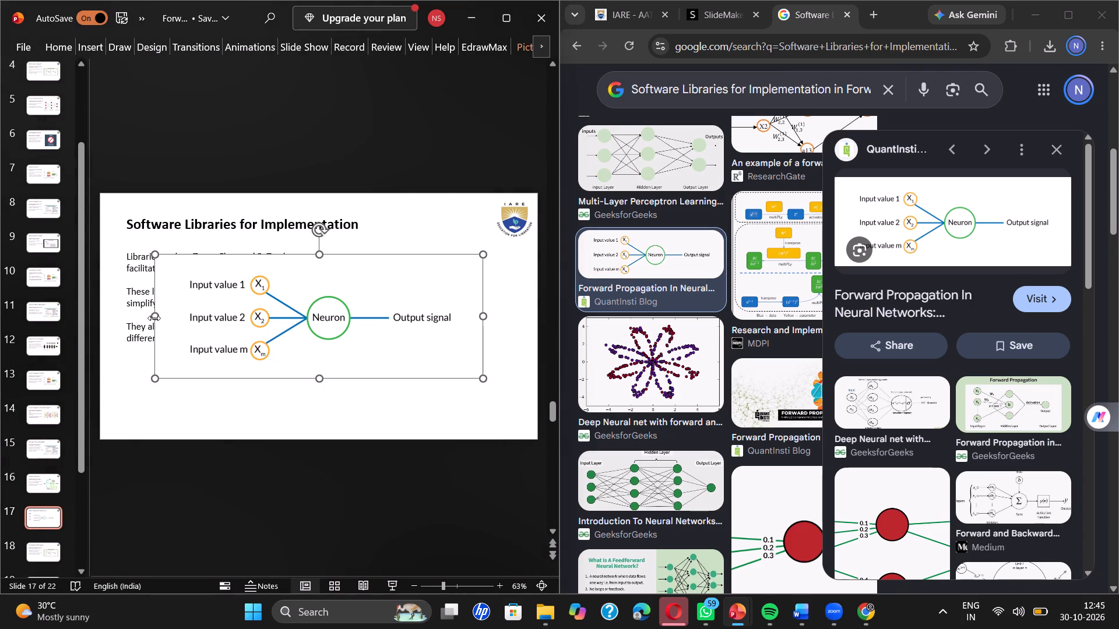
Shrink the pasted neuron diagram and place it beside slide 17's body text, below the institute logo.
drag(155, 311, 273, 326)
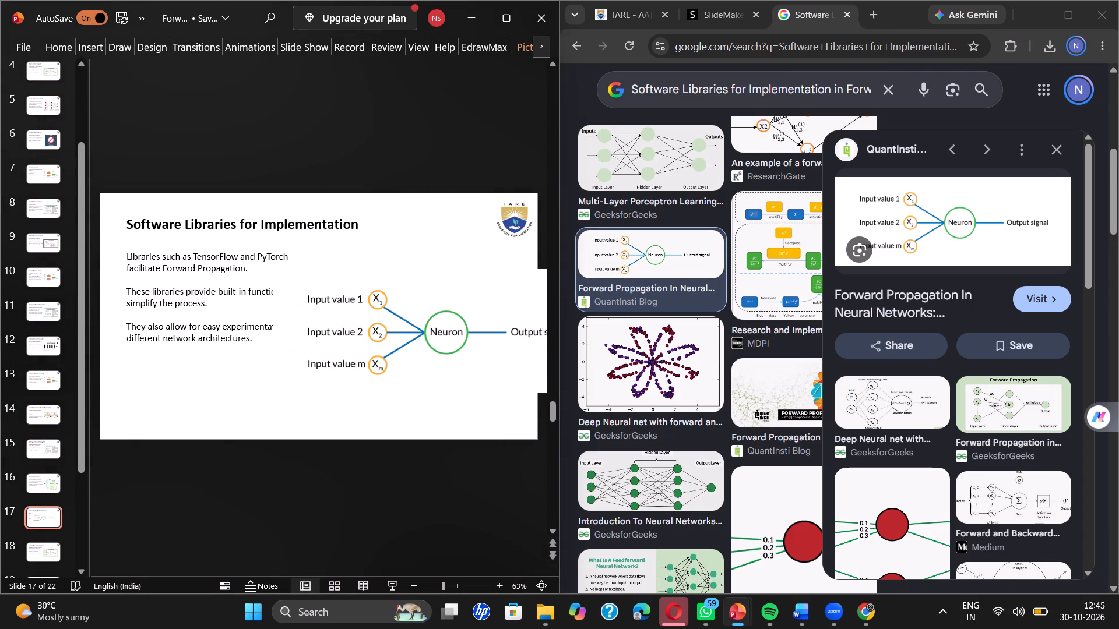
drag(273, 326, 180, 323)
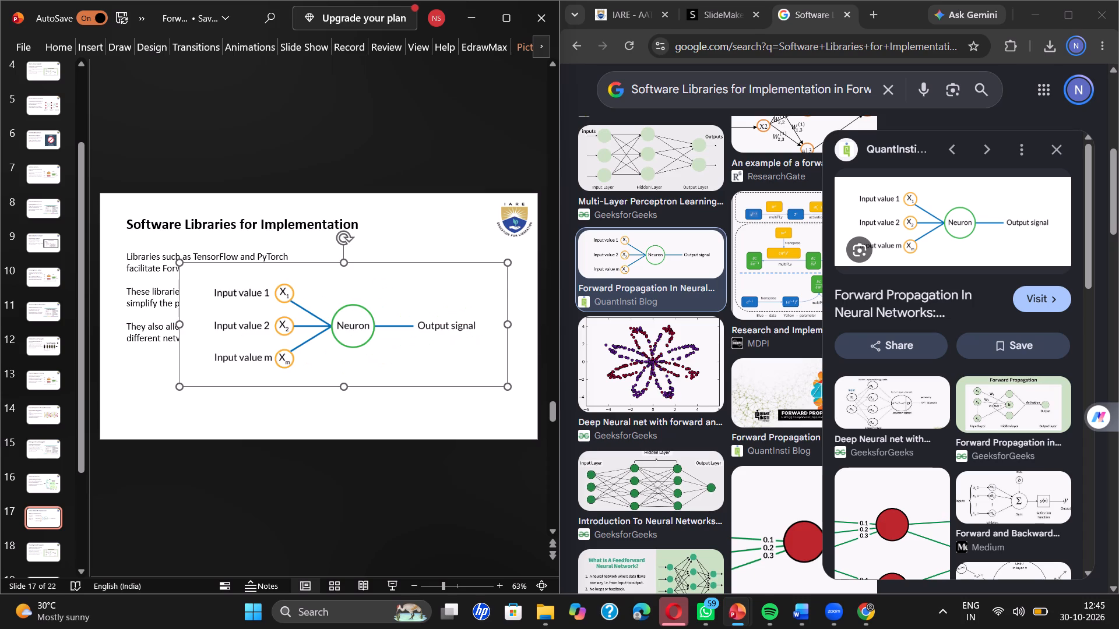
drag(505, 263, 430, 292)
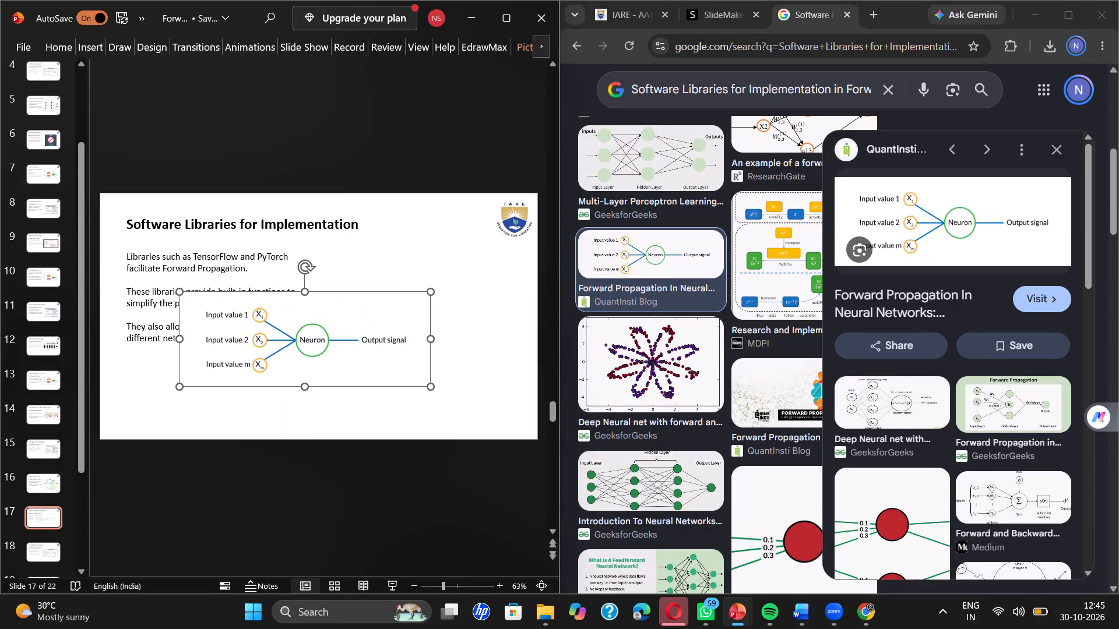
drag(331, 315, 333, 302)
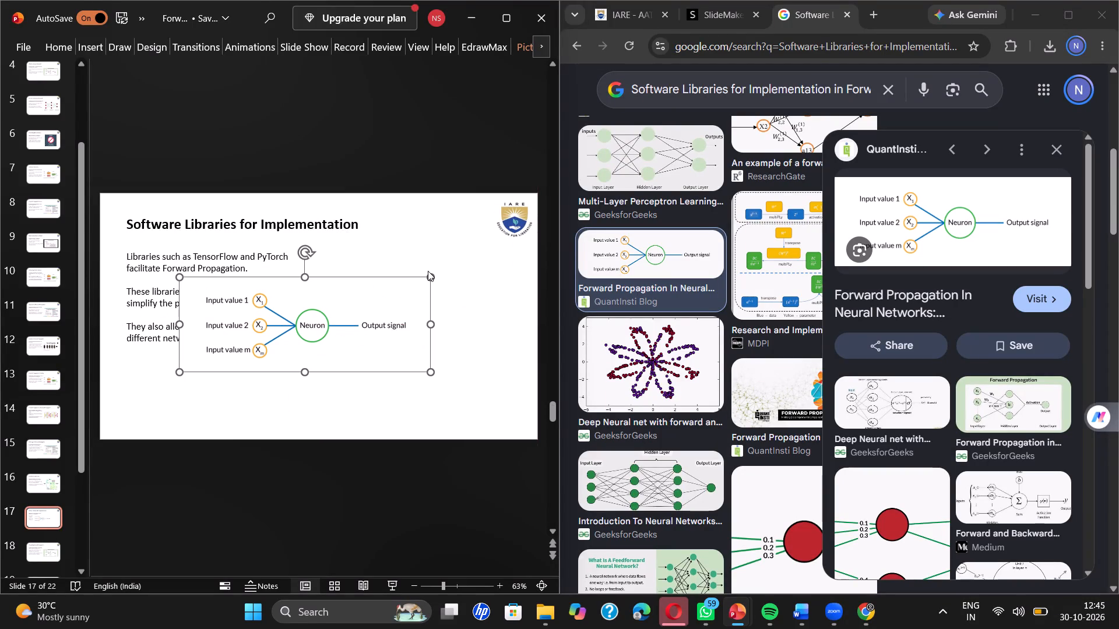
drag(430, 275, 364, 282)
drag(419, 281, 389, 292)
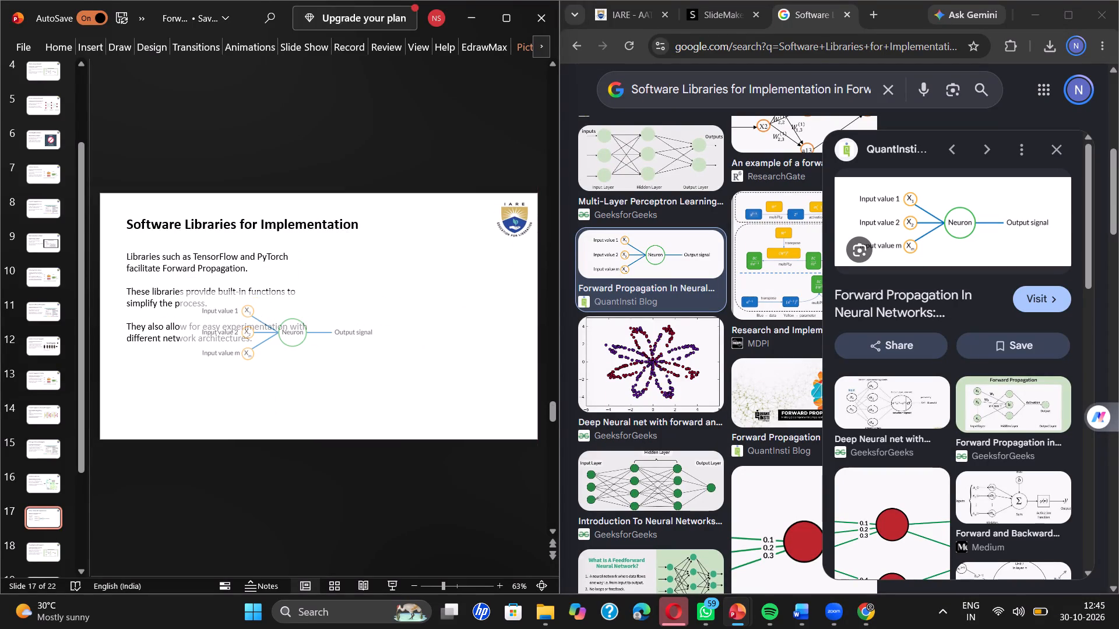
drag(389, 292, 372, 294)
drag(303, 329, 442, 305)
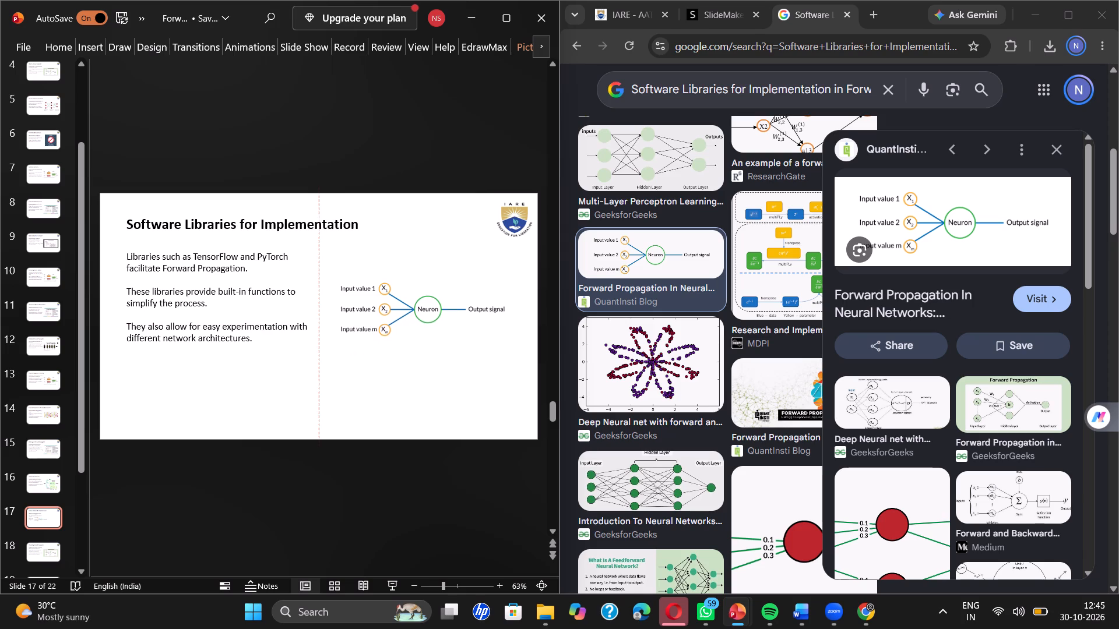
drag(442, 305, 438, 305)
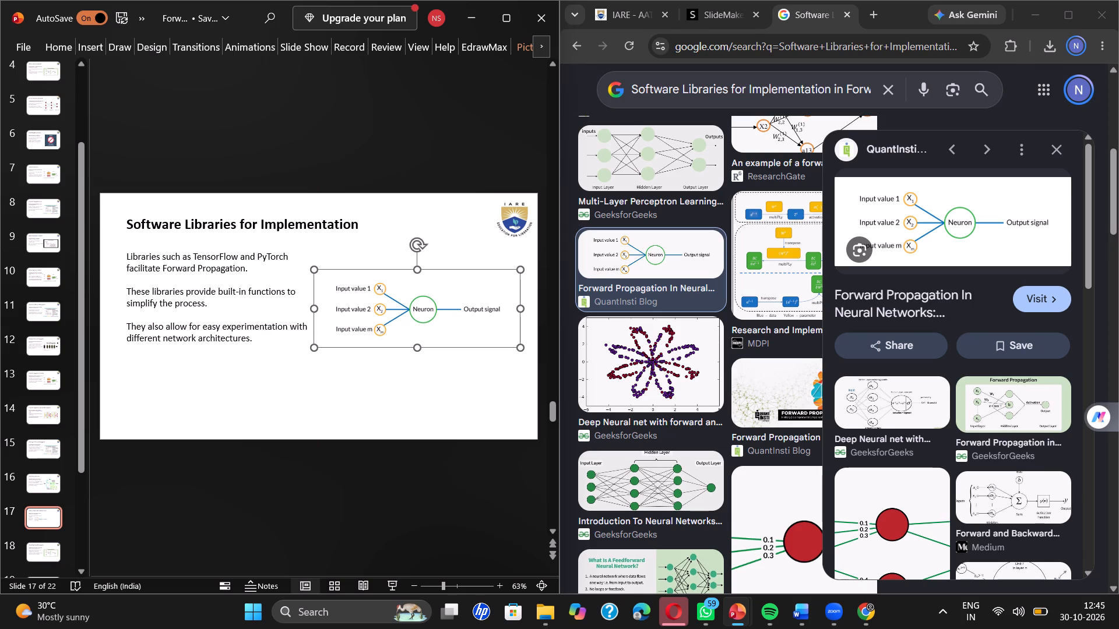
click(349, 413)
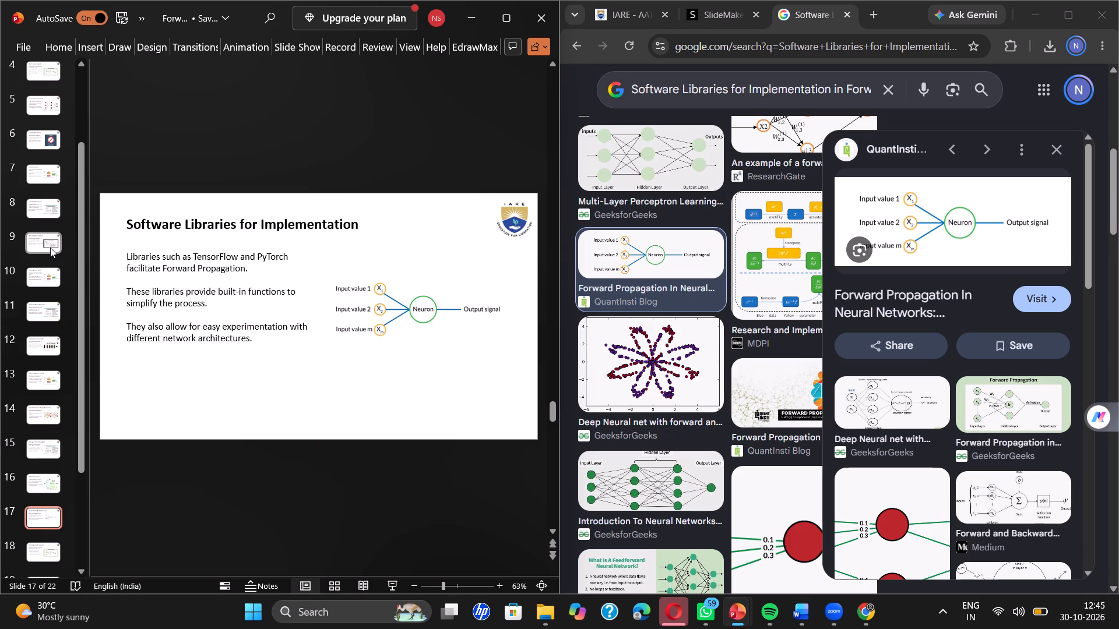
Look through slides 9, 16 and 18 to 21 to check which ones still use repeated Forward Propagation pictures.
click(48, 249)
scroll(37, 371, down, 9)
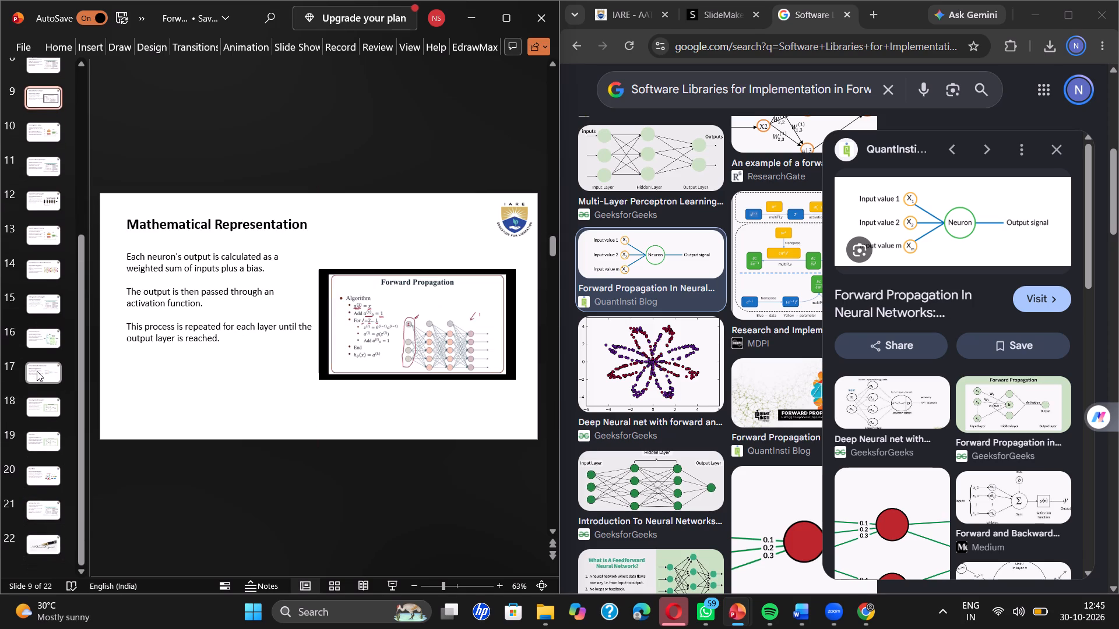
click(44, 362)
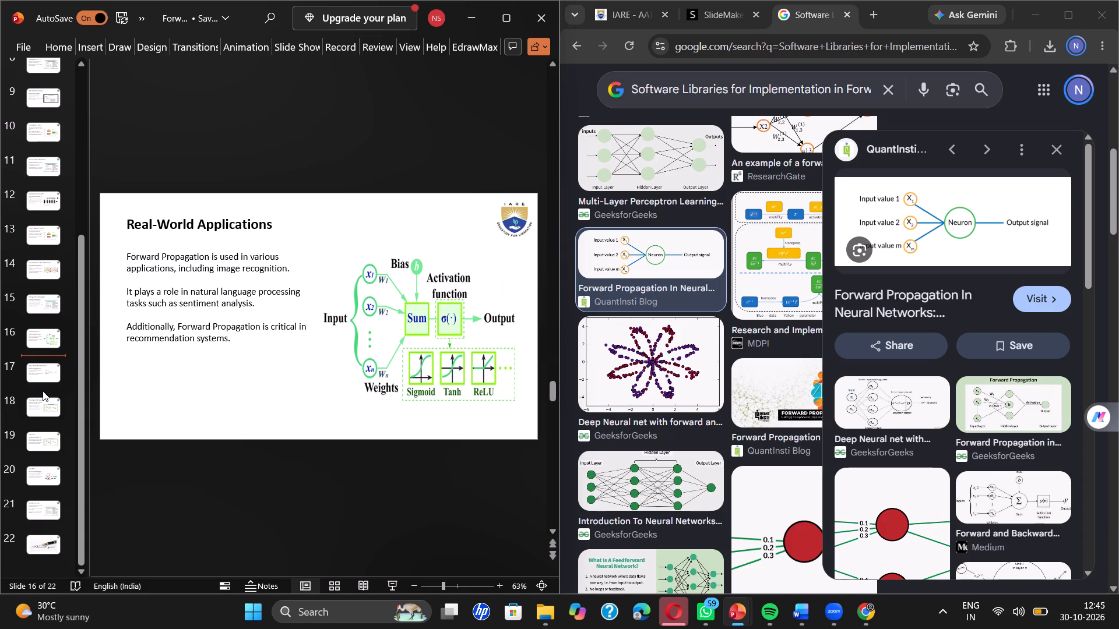
click(43, 407)
click(42, 440)
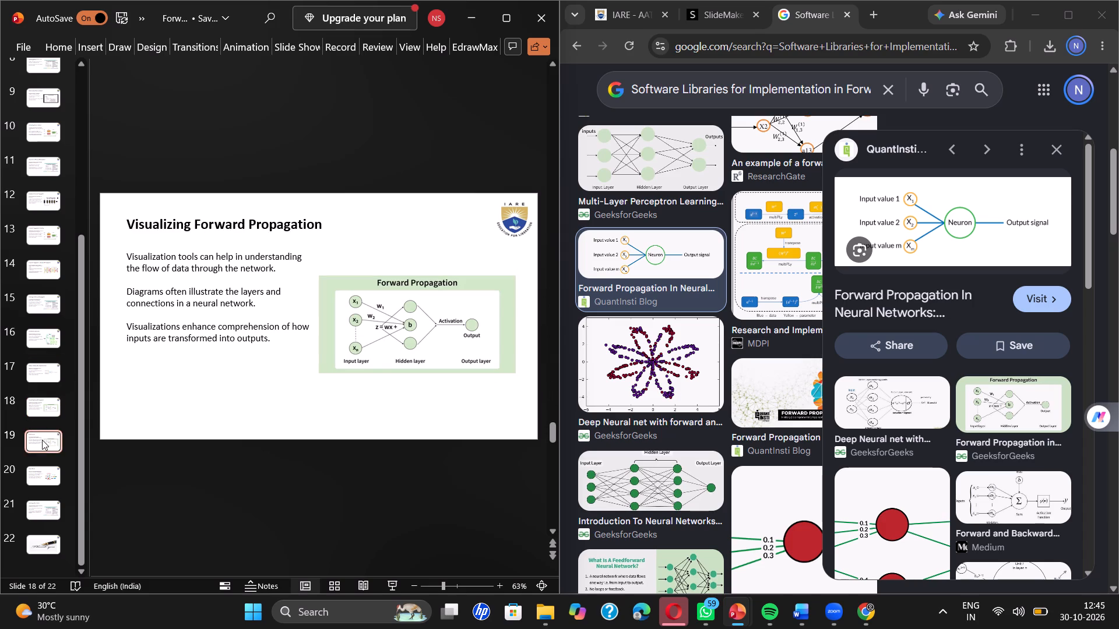
click(42, 484)
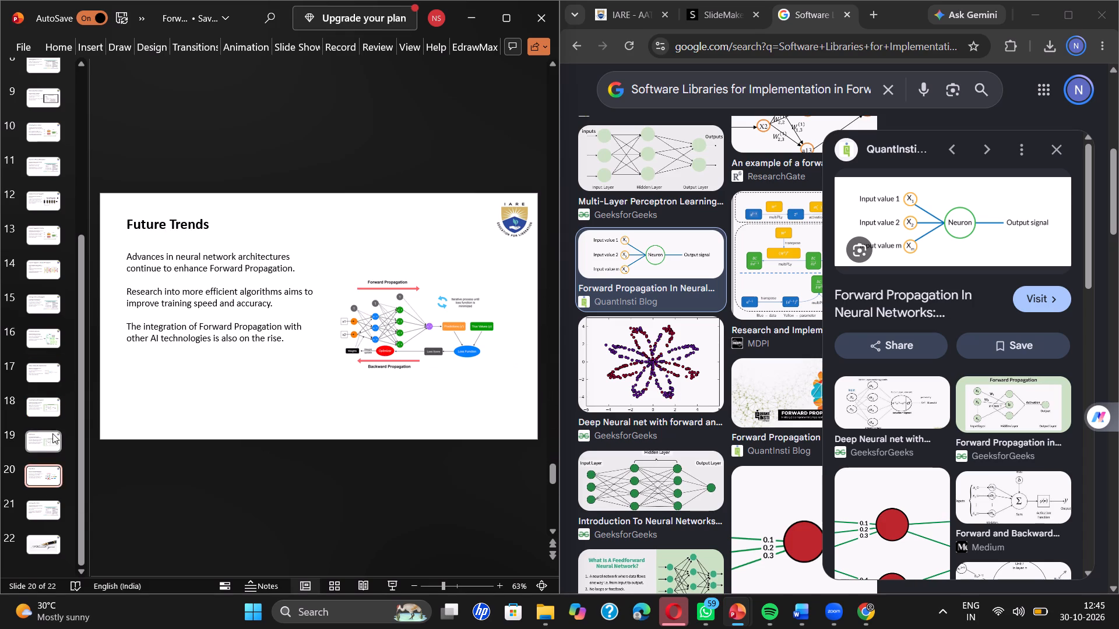
click(52, 433)
click(51, 468)
click(44, 515)
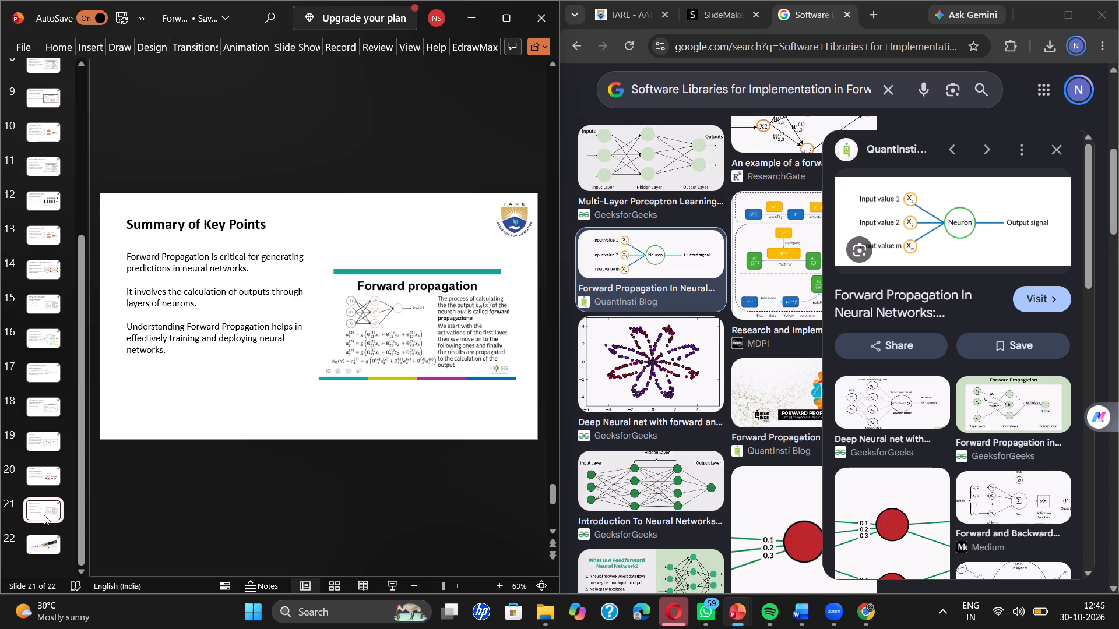
Delete the green Forward Propagation picture from slide 19, Best Practices.
click(45, 443)
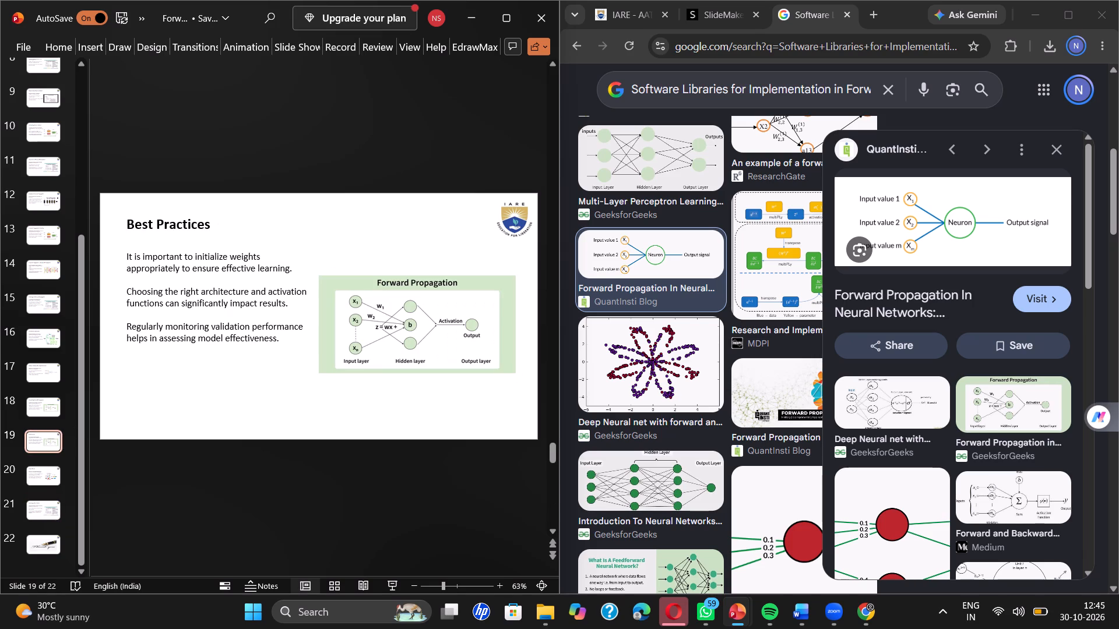
click(381, 323)
key(BackSpace)
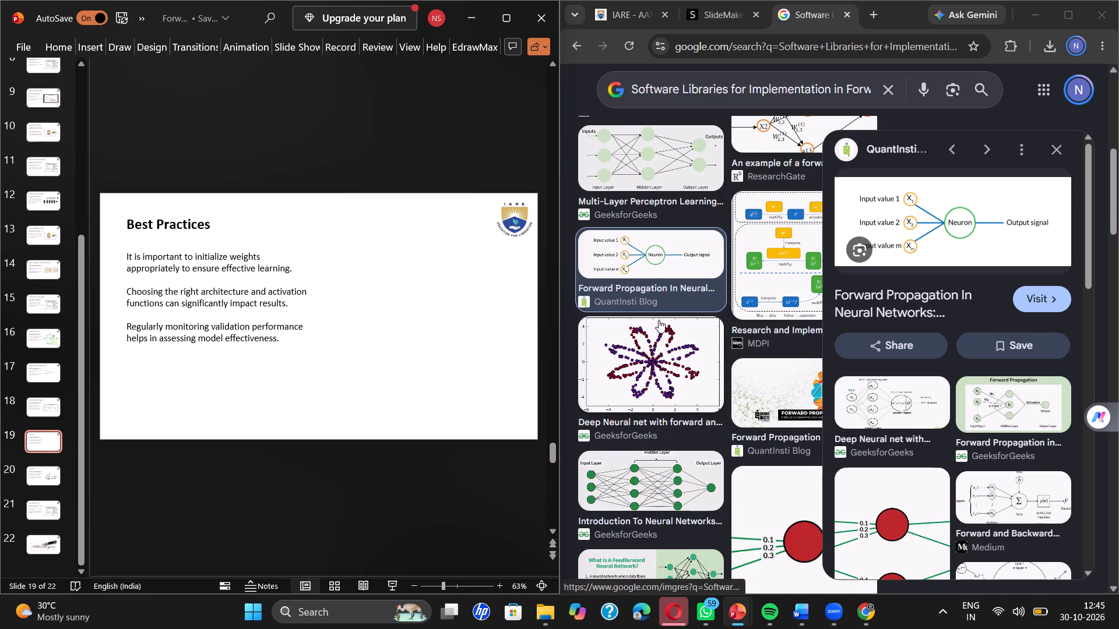
Find and copy the GeeksforGeeks network diagram labelled with weights and biases from the Google image results in Chrome.
scroll(656, 348, up, 1)
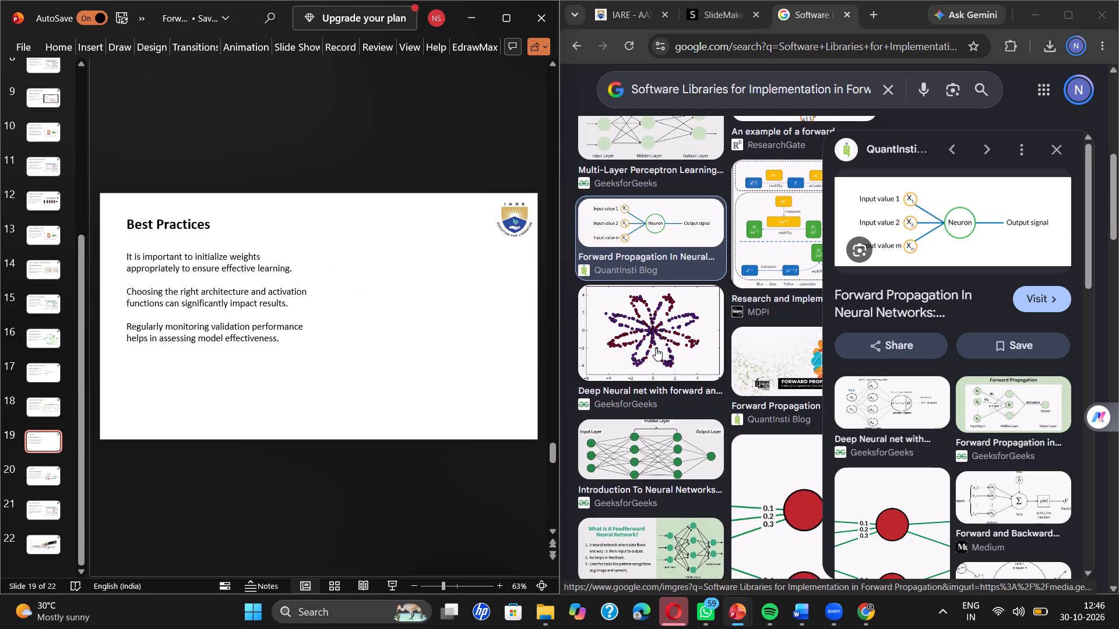
scroll(656, 348, up, 1)
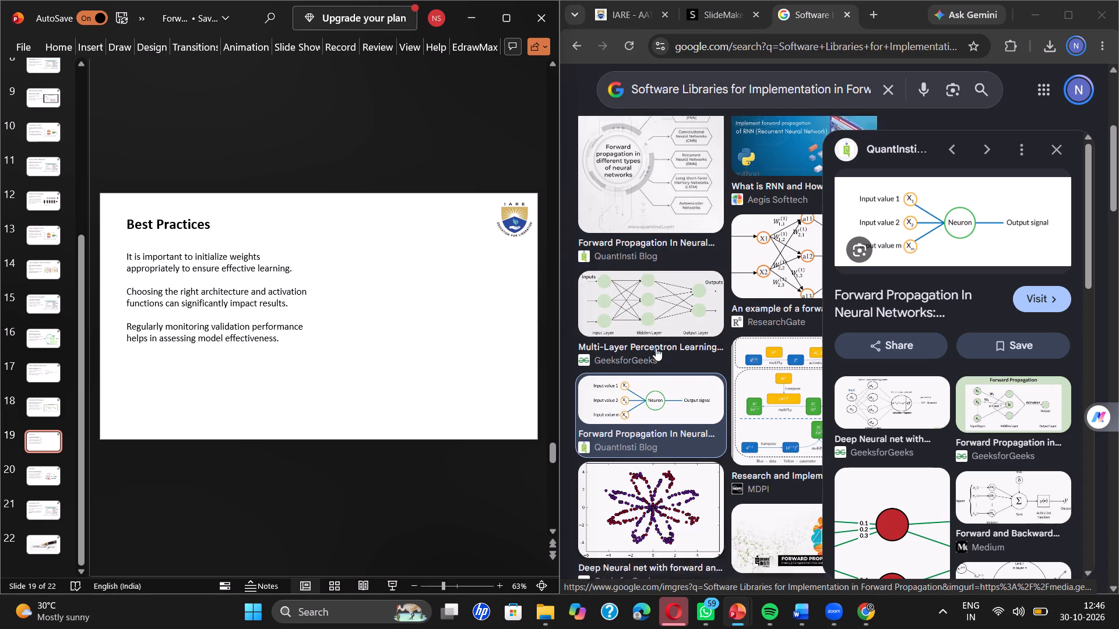
scroll(656, 348, up, 3)
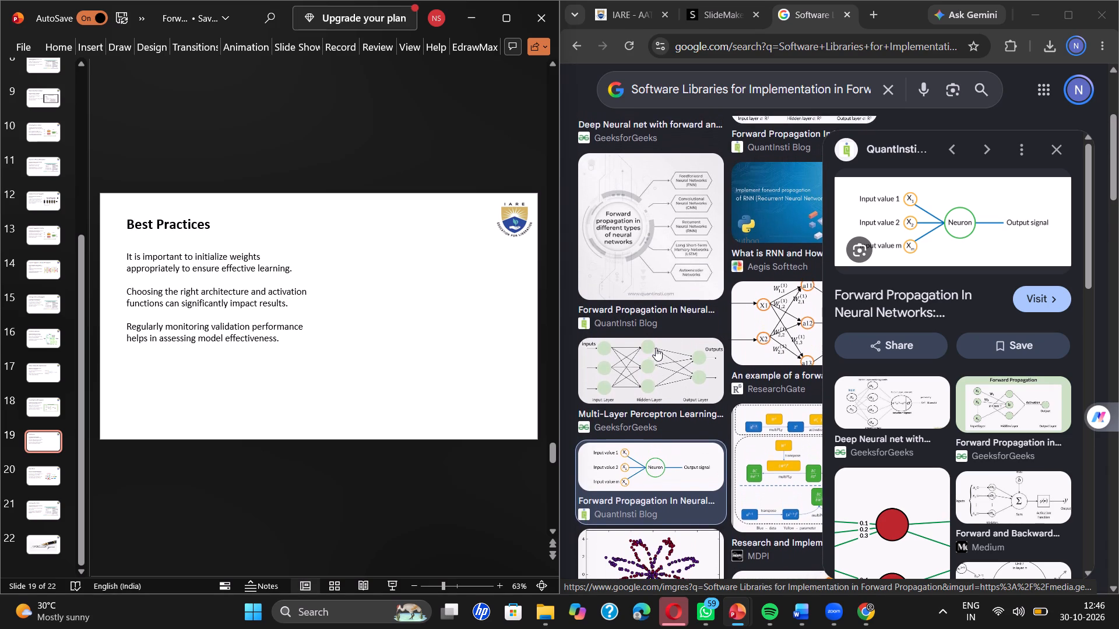
scroll(656, 348, up, 2)
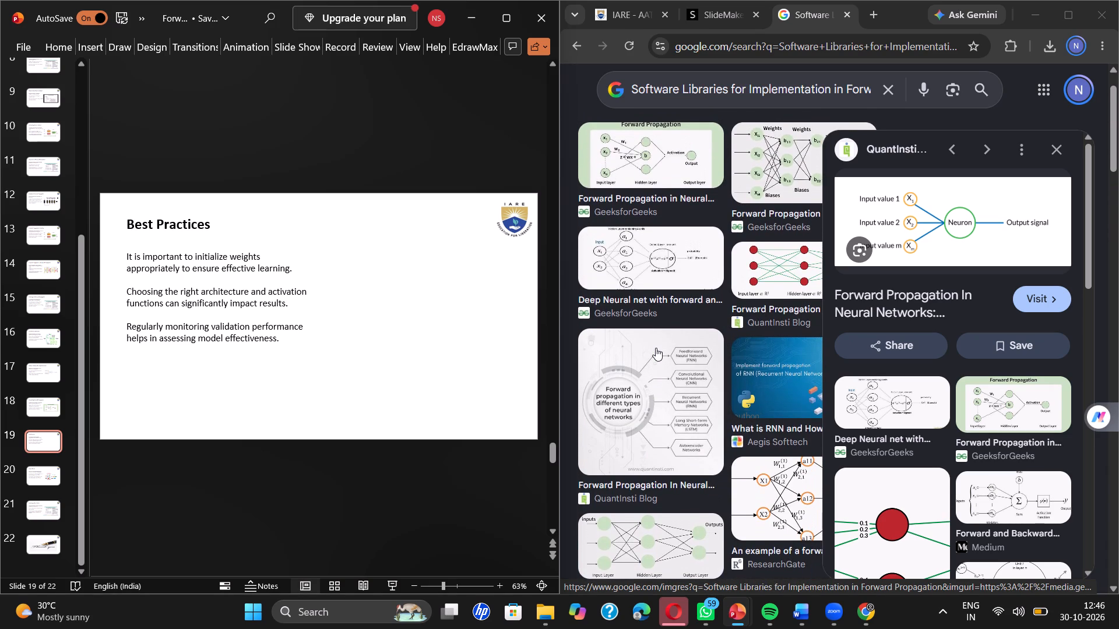
scroll(656, 348, up, 1)
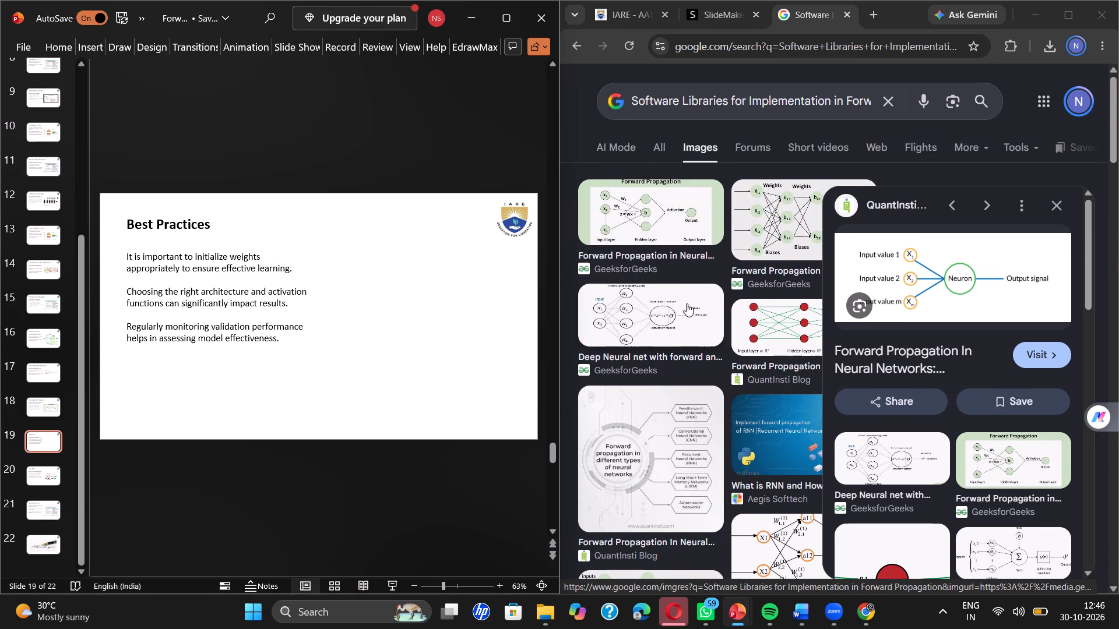
scroll(703, 367, down, 2)
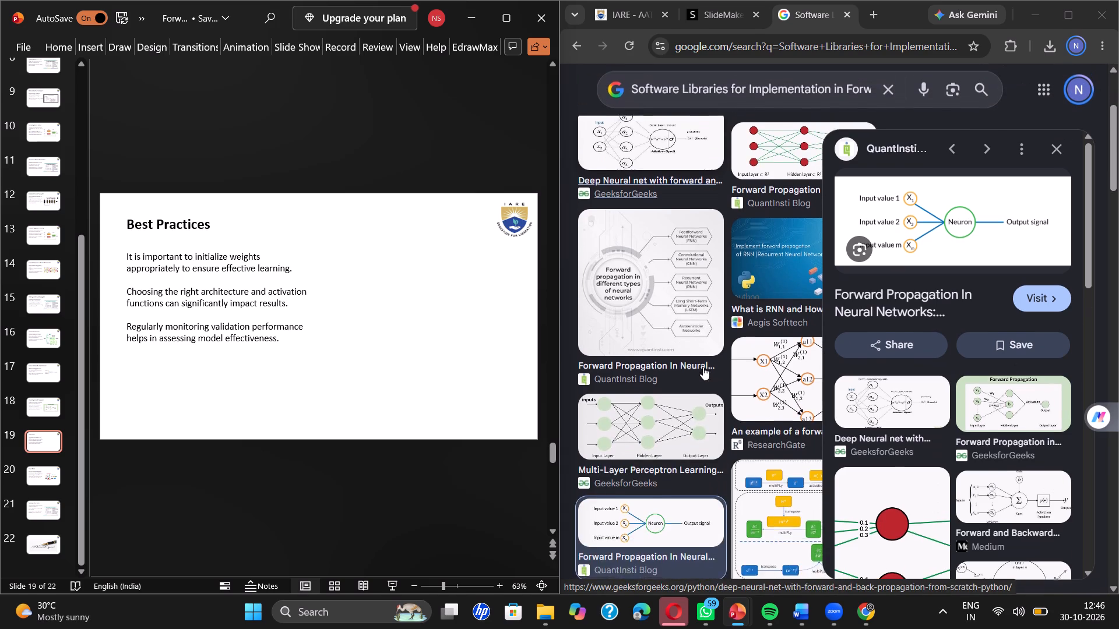
scroll(703, 367, down, 3)
scroll(703, 367, right, 1)
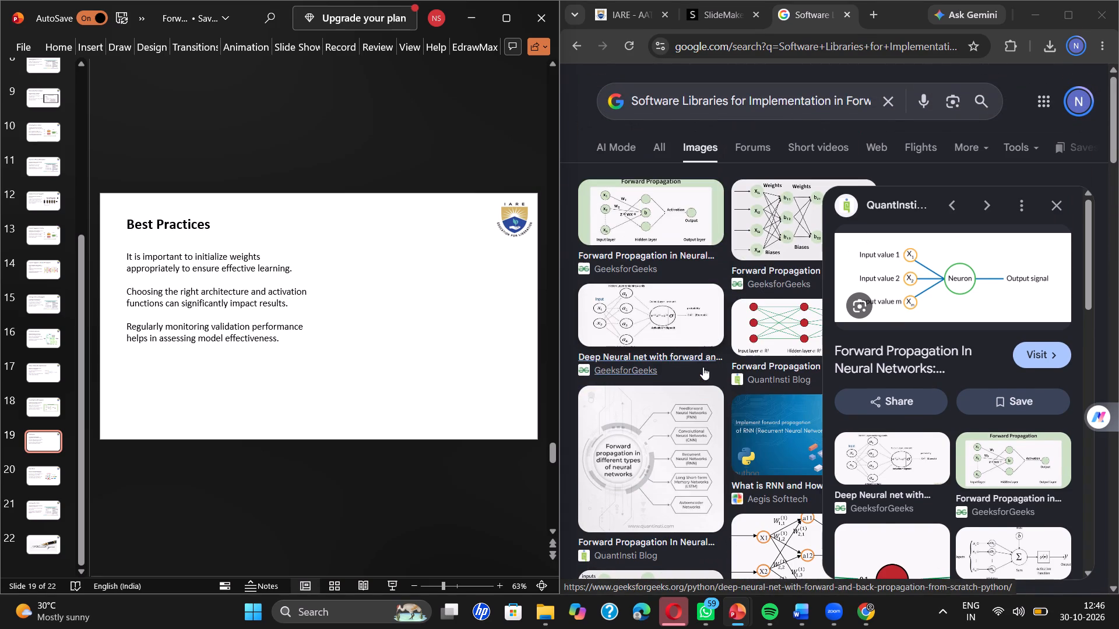
click(772, 250)
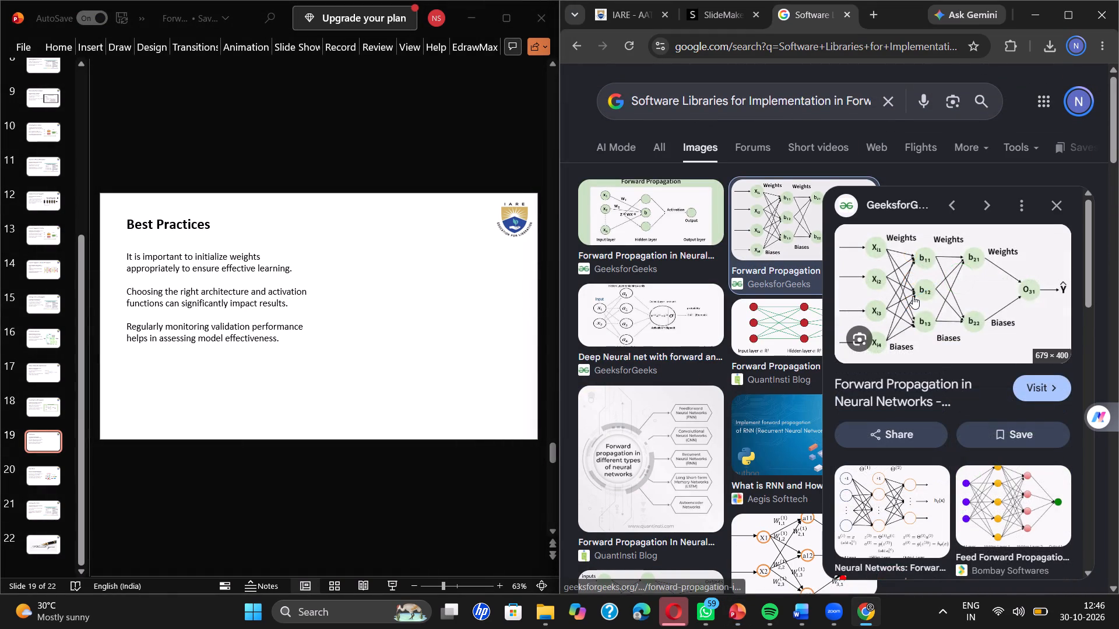
right_click(913, 296)
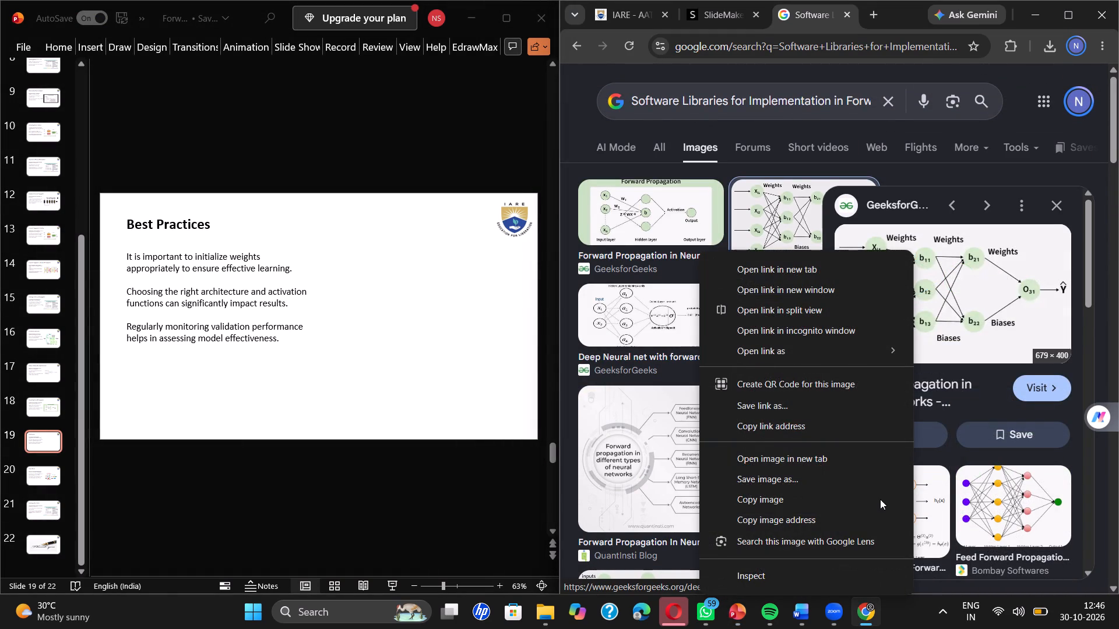
click(880, 499)
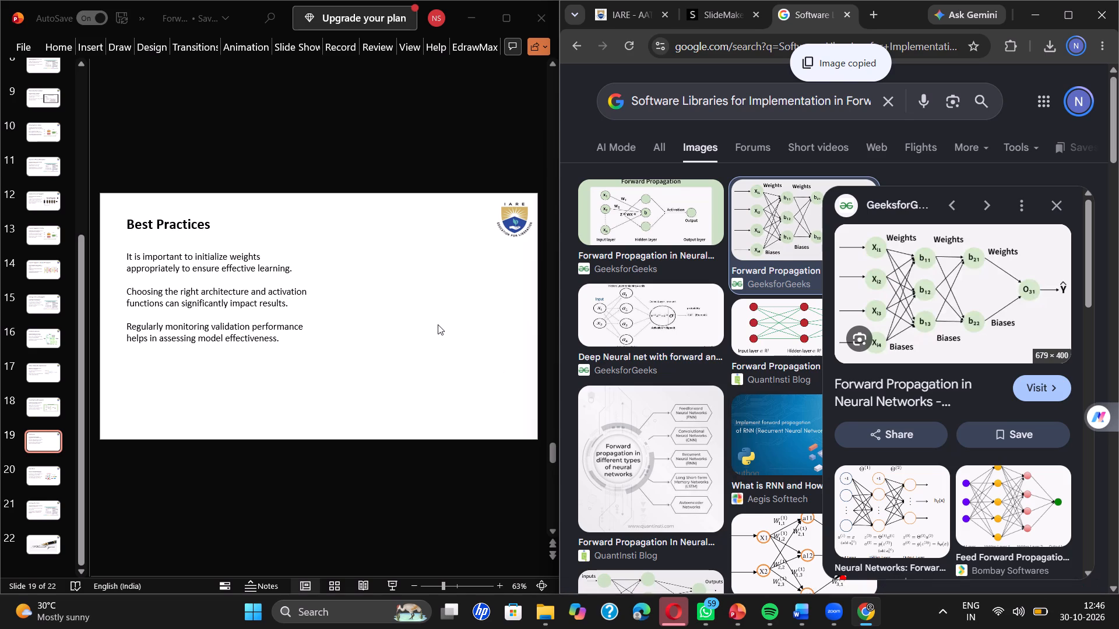
Paste the copied weights-and-biases diagram onto slide 19, Best Practices, in the PowerPoint presentation.
key(ctrl+v)
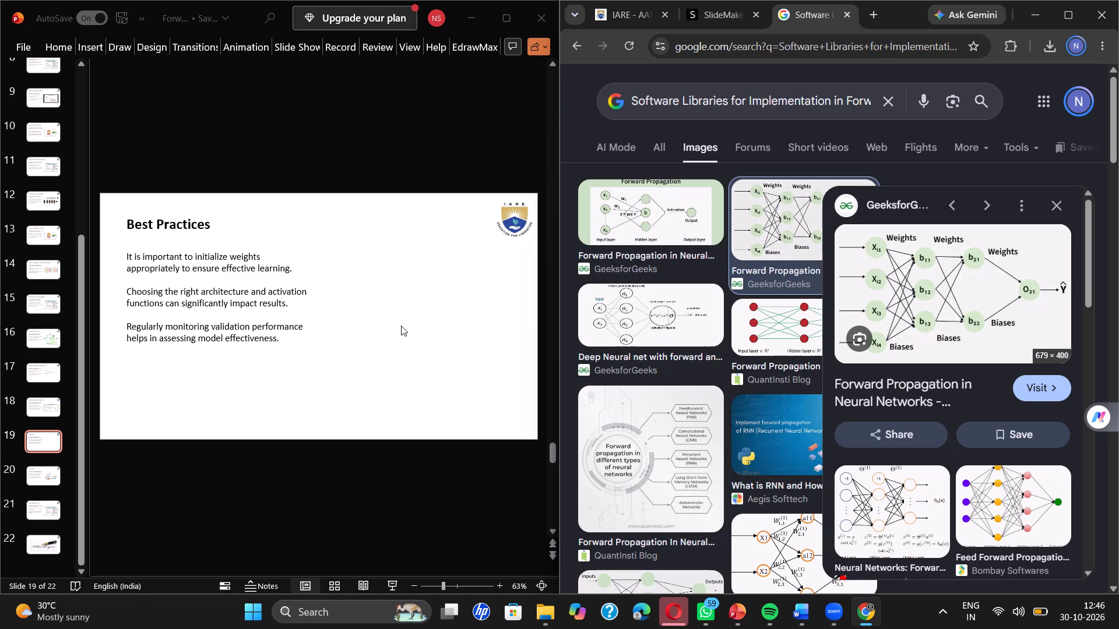
key(ctrl+v)
click(374, 321)
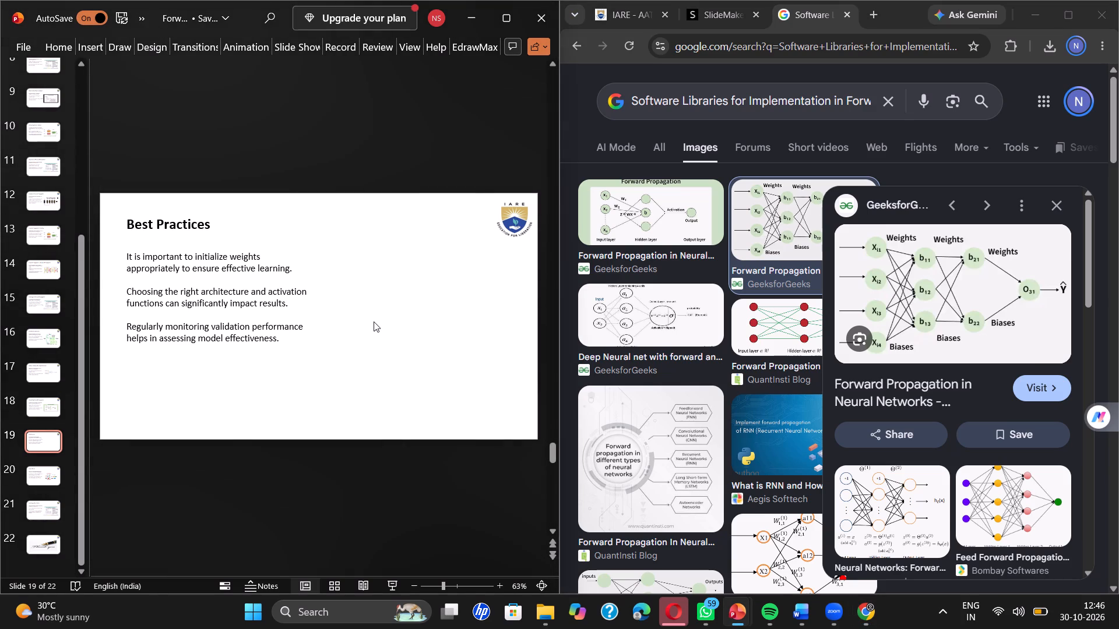
key(ctrl+v)
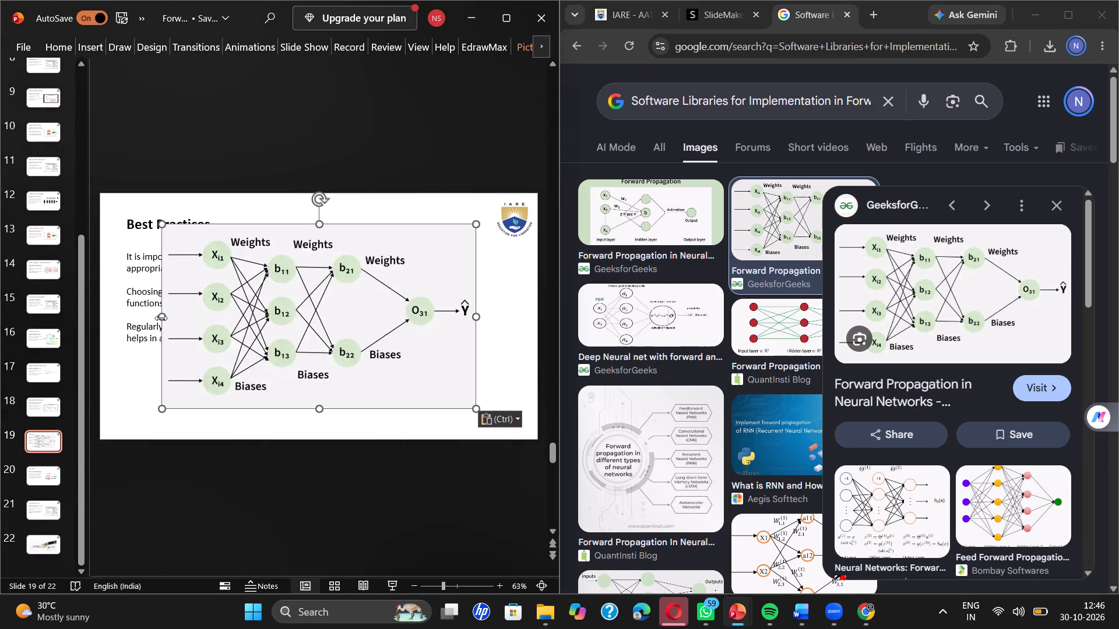
Narrow and shorten the weights-and-biases diagram and place it beside slide 19's body text, below the institute logo.
drag(161, 318, 293, 328)
drag(333, 328, 348, 332)
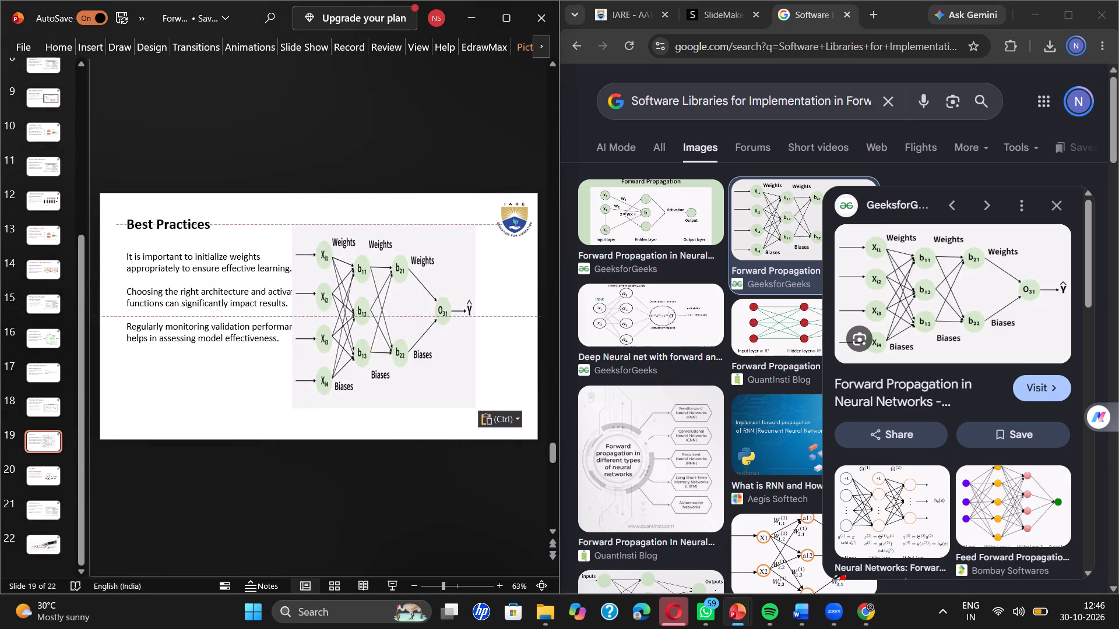
drag(348, 332, 363, 339)
drag(411, 235, 411, 240)
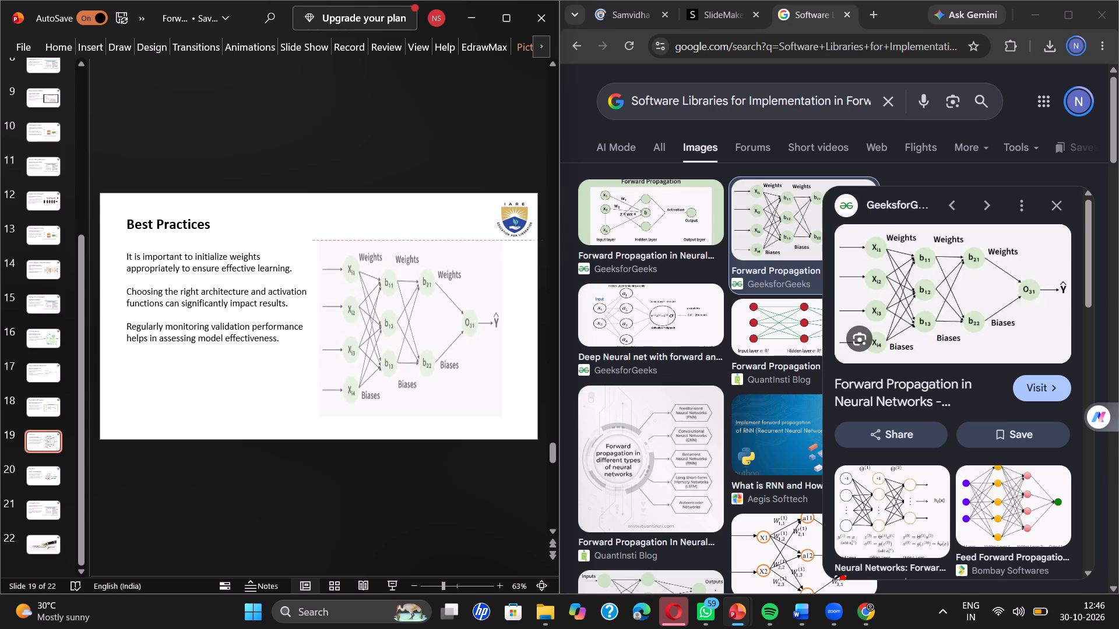
drag(411, 240, 413, 260)
drag(413, 416, 414, 403)
drag(414, 372, 414, 371)
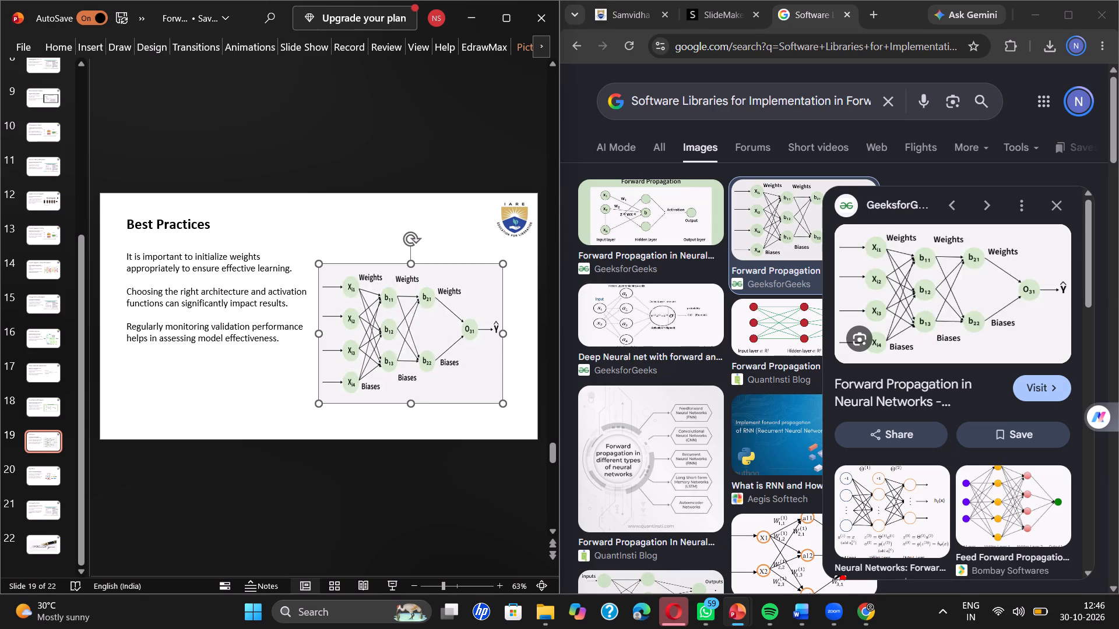
drag(414, 371, 418, 361)
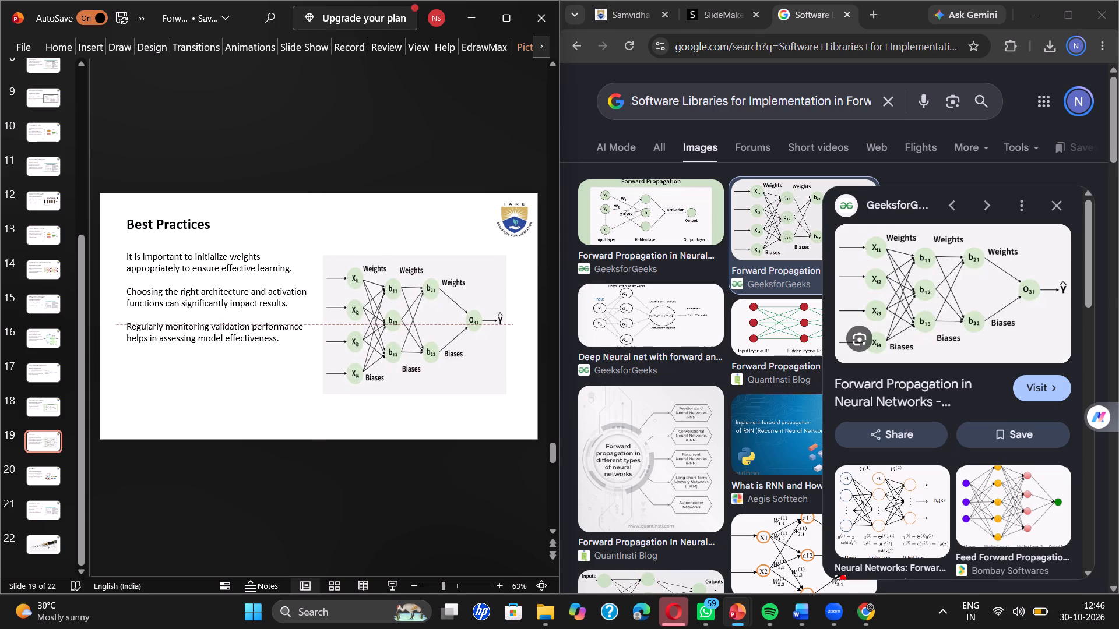
drag(418, 361, 417, 358)
click(295, 395)
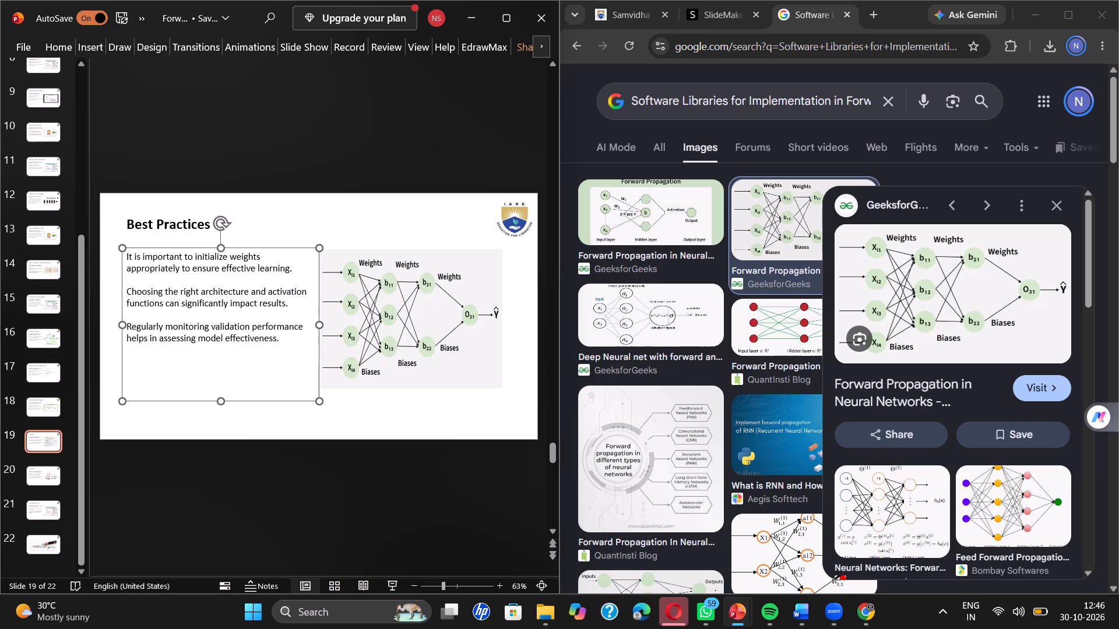
click(362, 236)
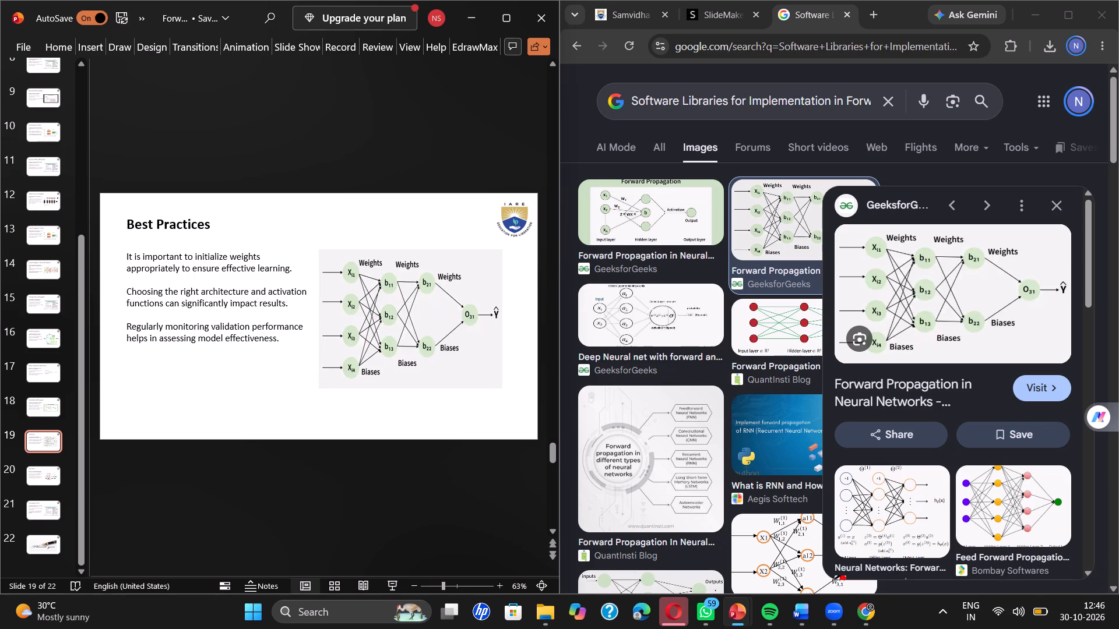
Enlarge the presentation window and review slides 20 and 21 and the thumbnails of the whole deck through the final Thank you slide.
click(29, 483)
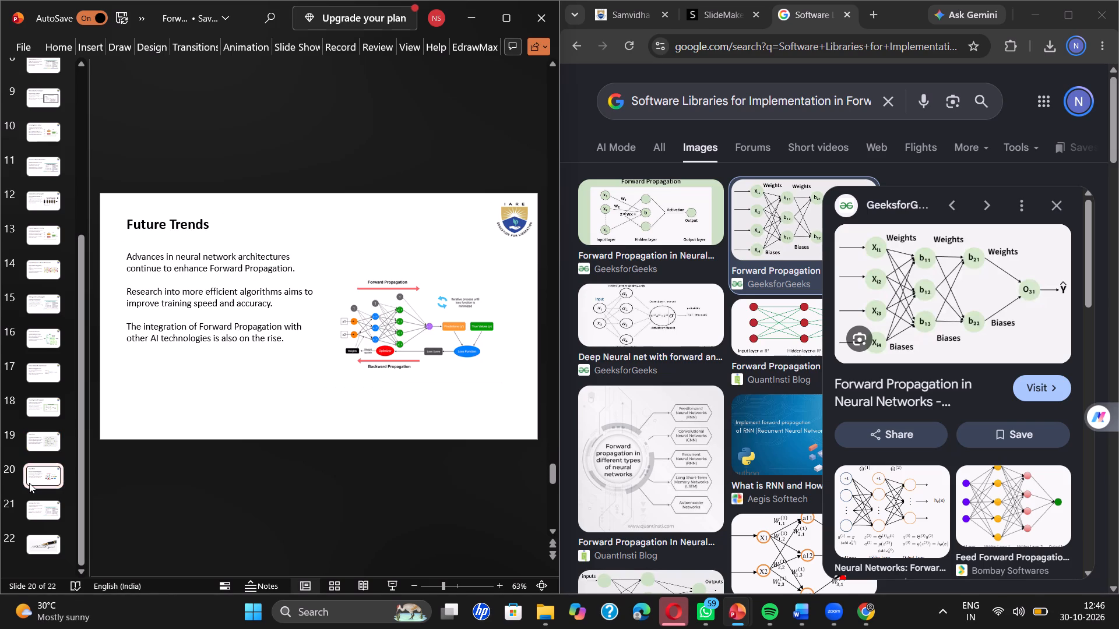
click(41, 506)
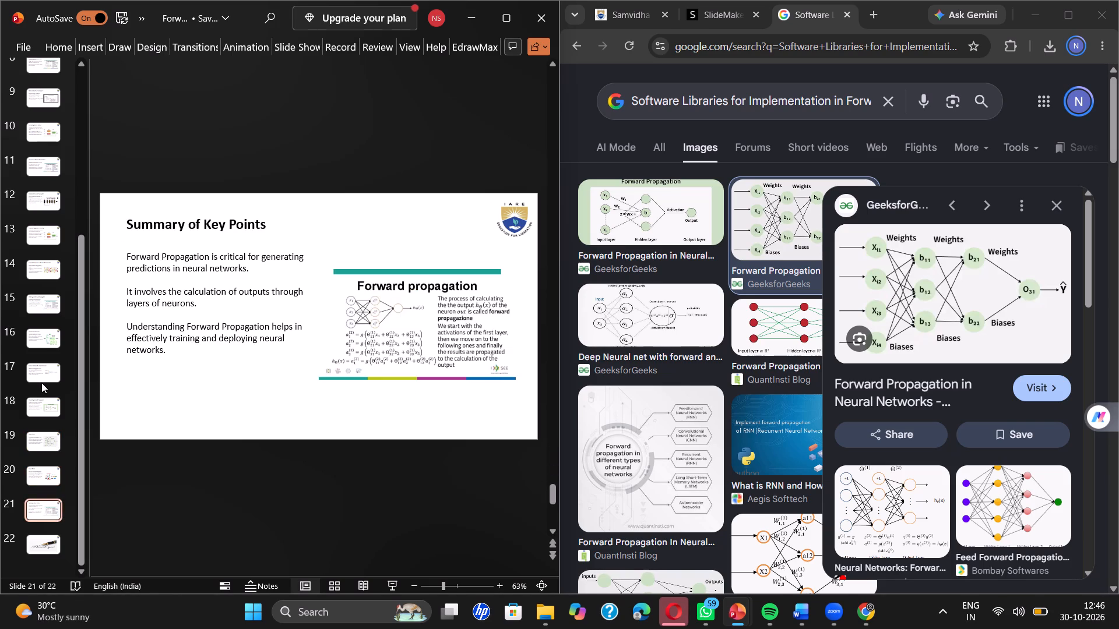
scroll(41, 383, up, 5)
click(499, 12)
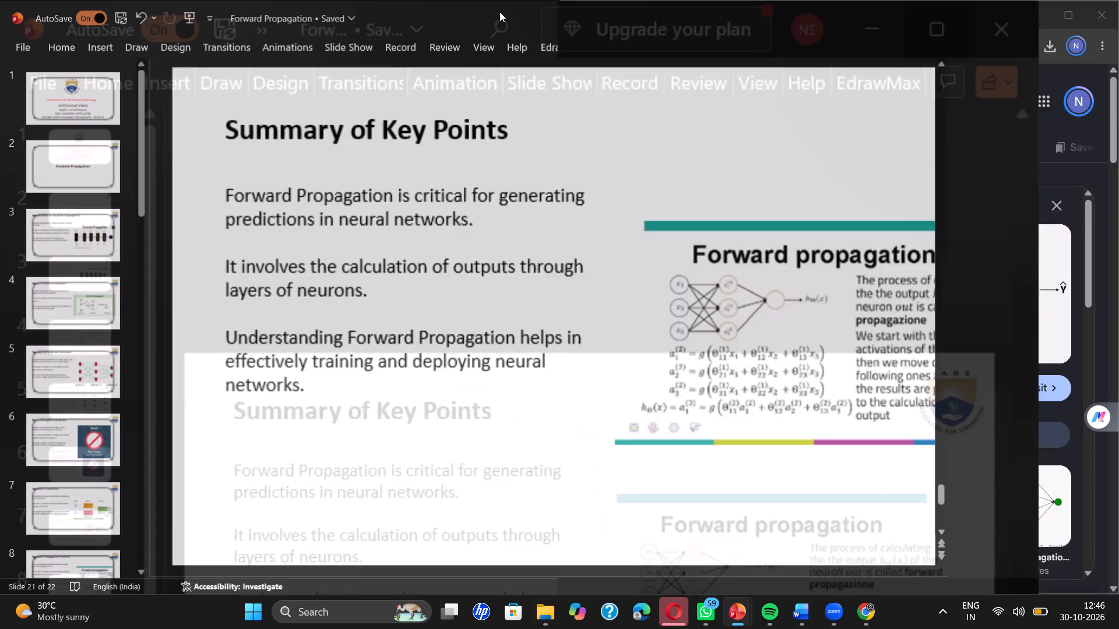
scroll(122, 382, down, 2)
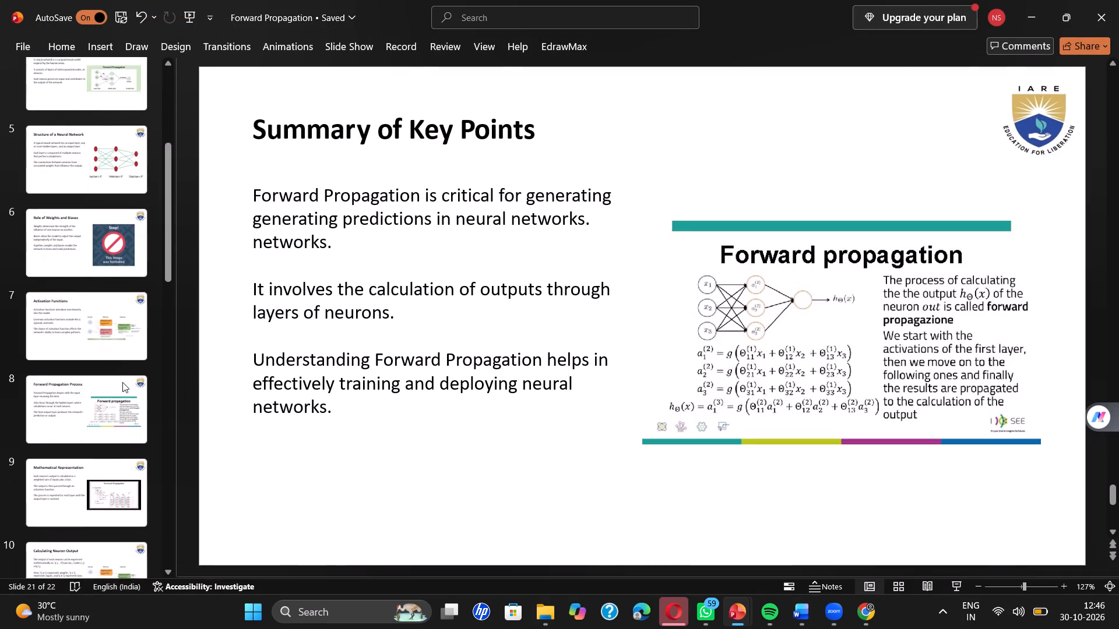
scroll(122, 382, down, 3)
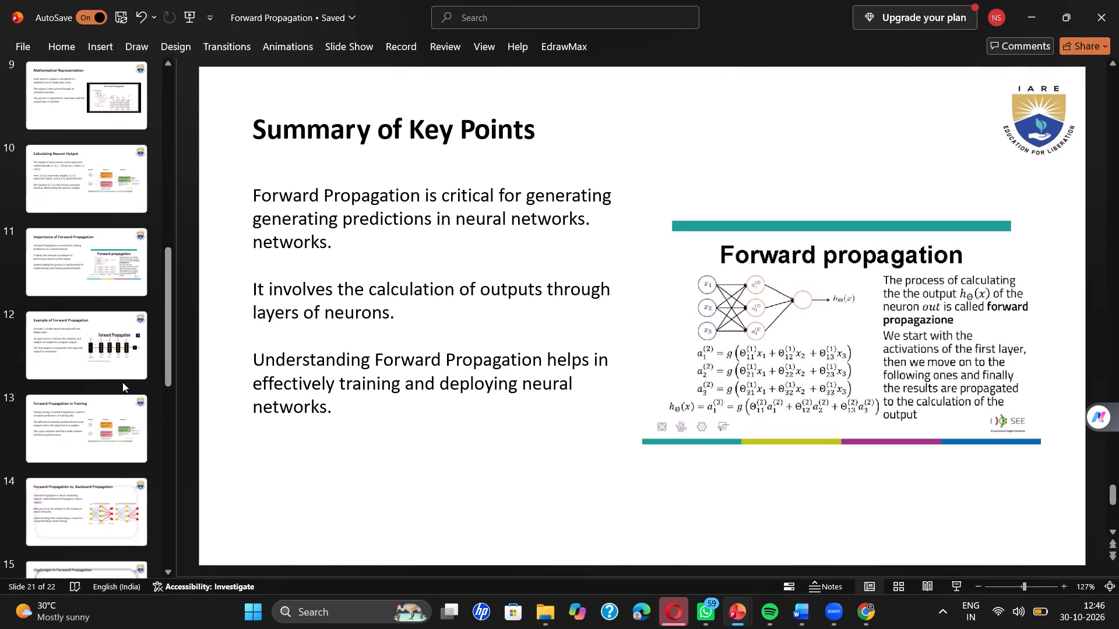
scroll(122, 382, down, 2)
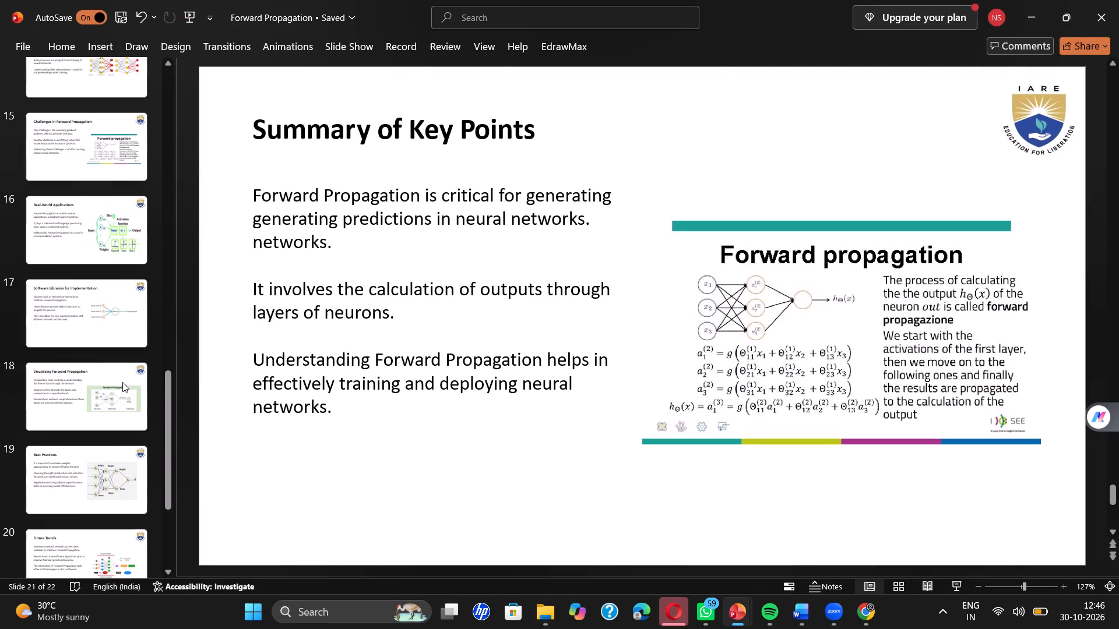
scroll(122, 382, down, 3)
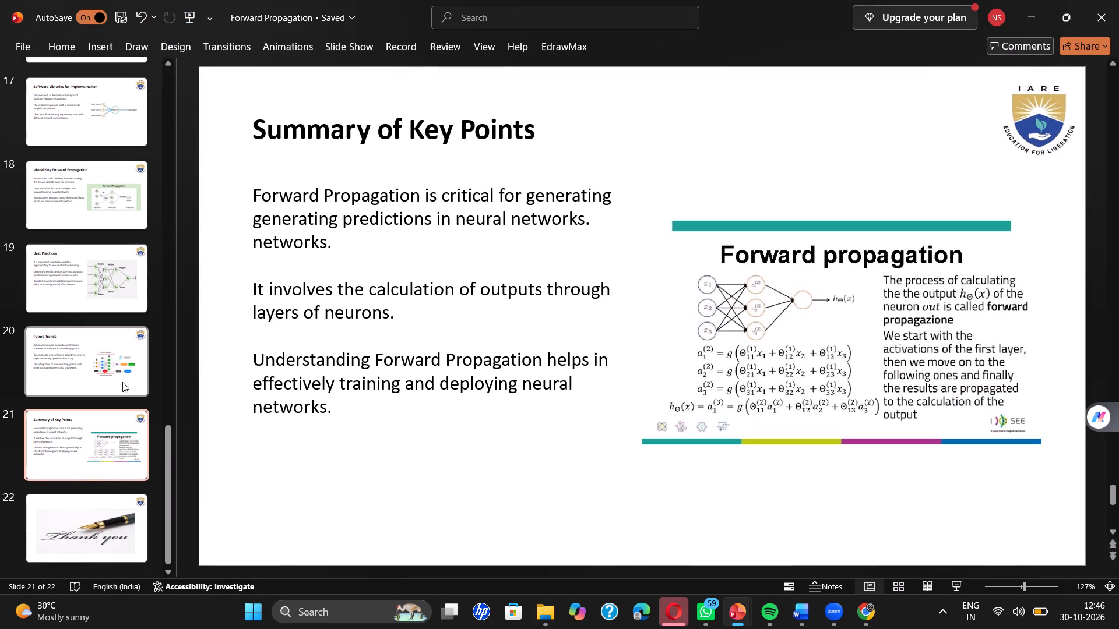
scroll(122, 382, down, 1)
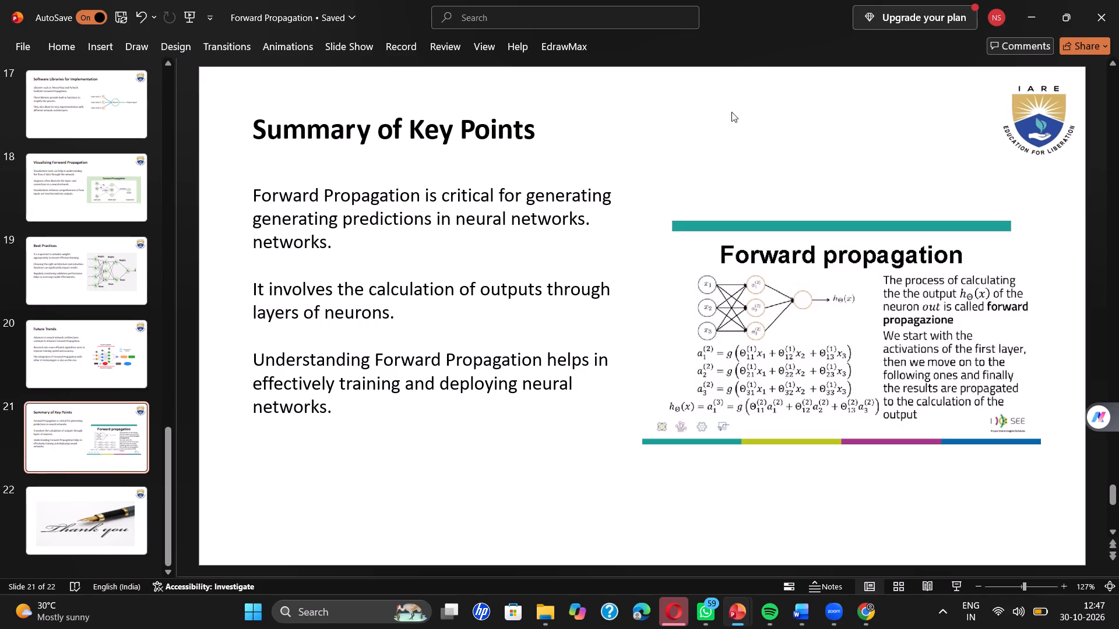
Open the options for saving a copy of the Forward Propagation presentation.
click(26, 38)
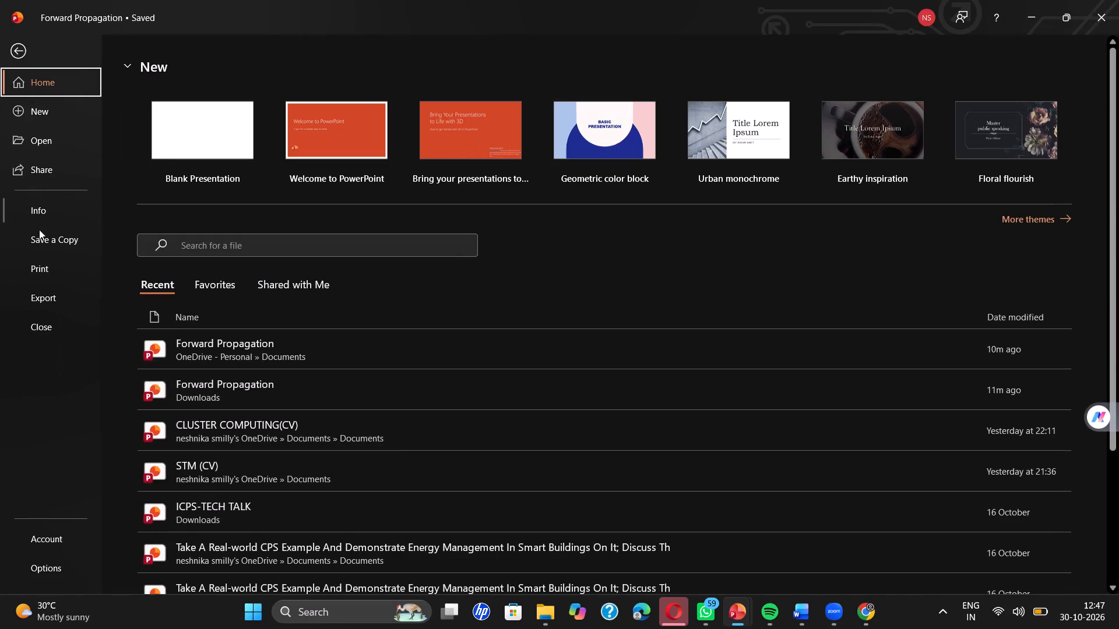
click(41, 237)
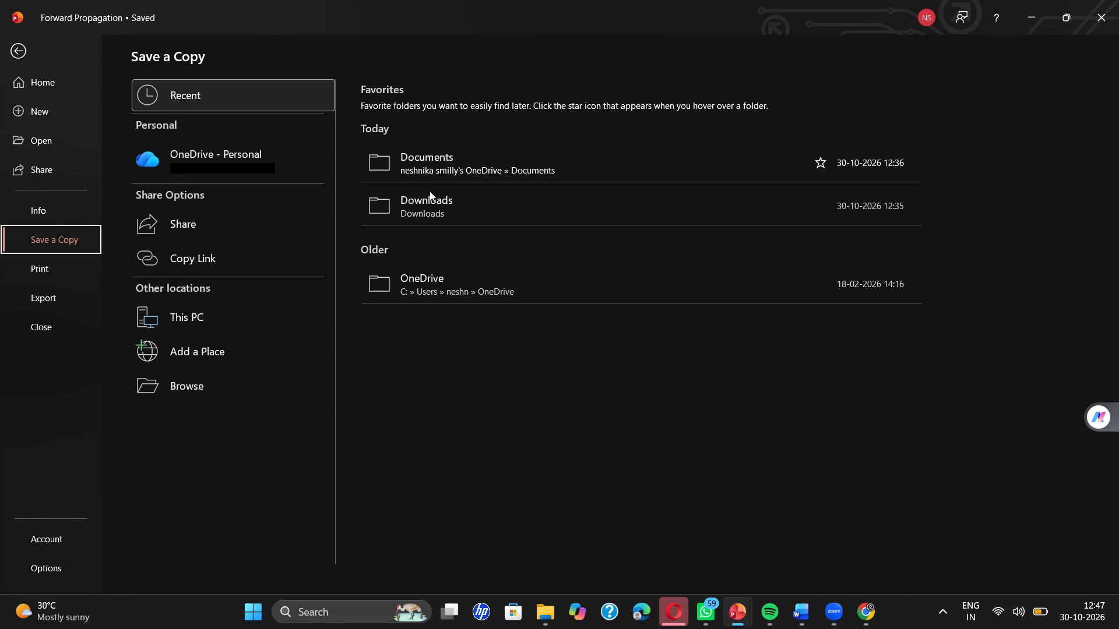
Save a copy of the presentation in the Downloads folder as a PowerPoint Presentation named DL[CV].
double_click(430, 191)
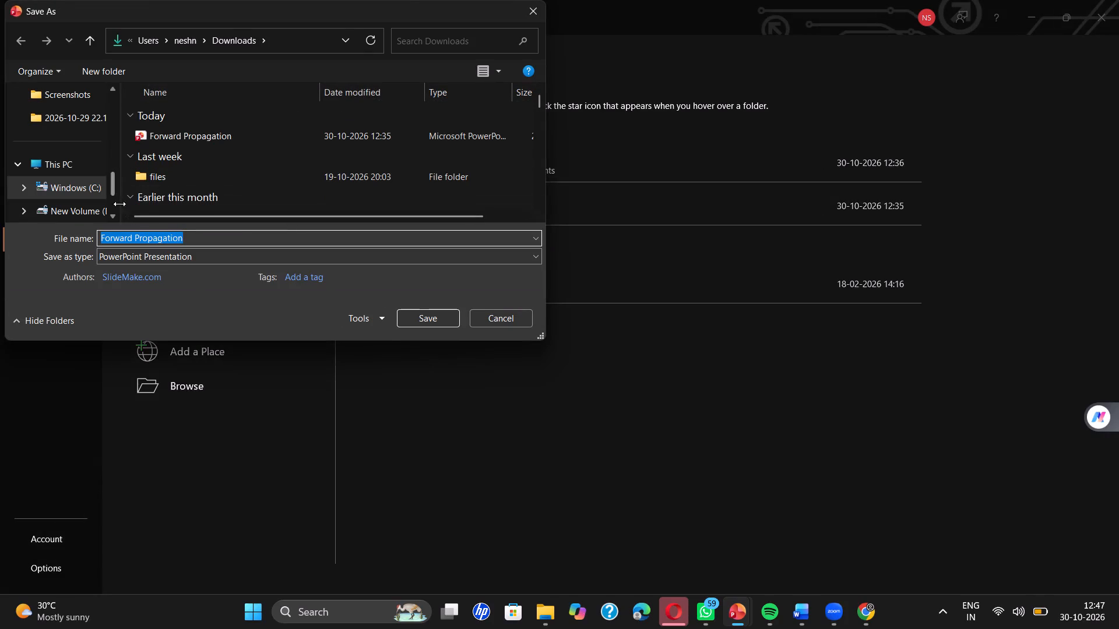
key(BackSpace)
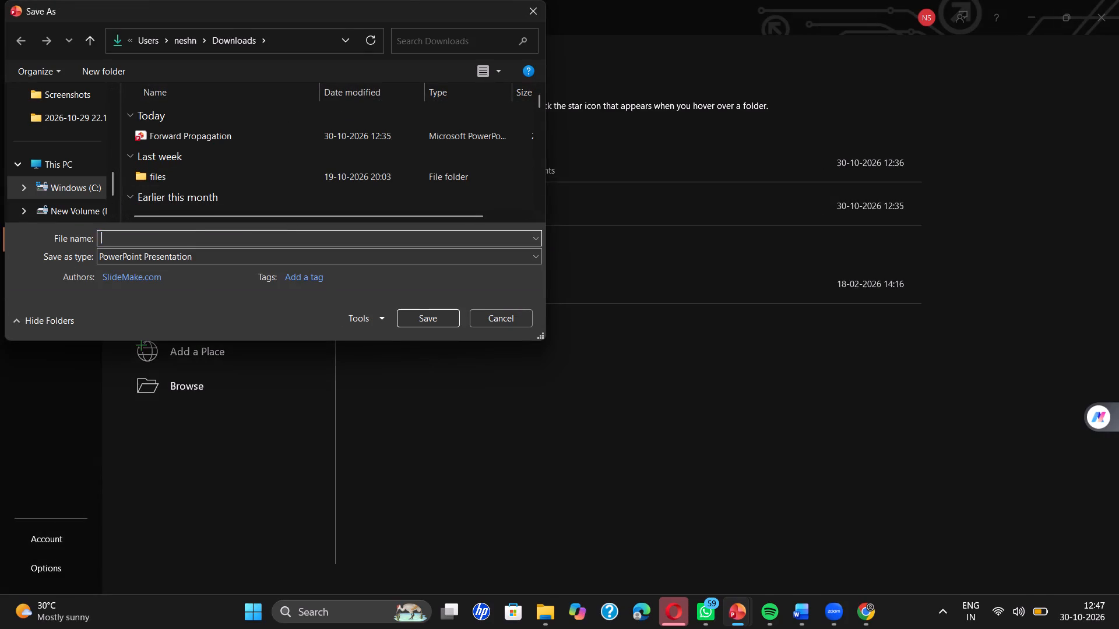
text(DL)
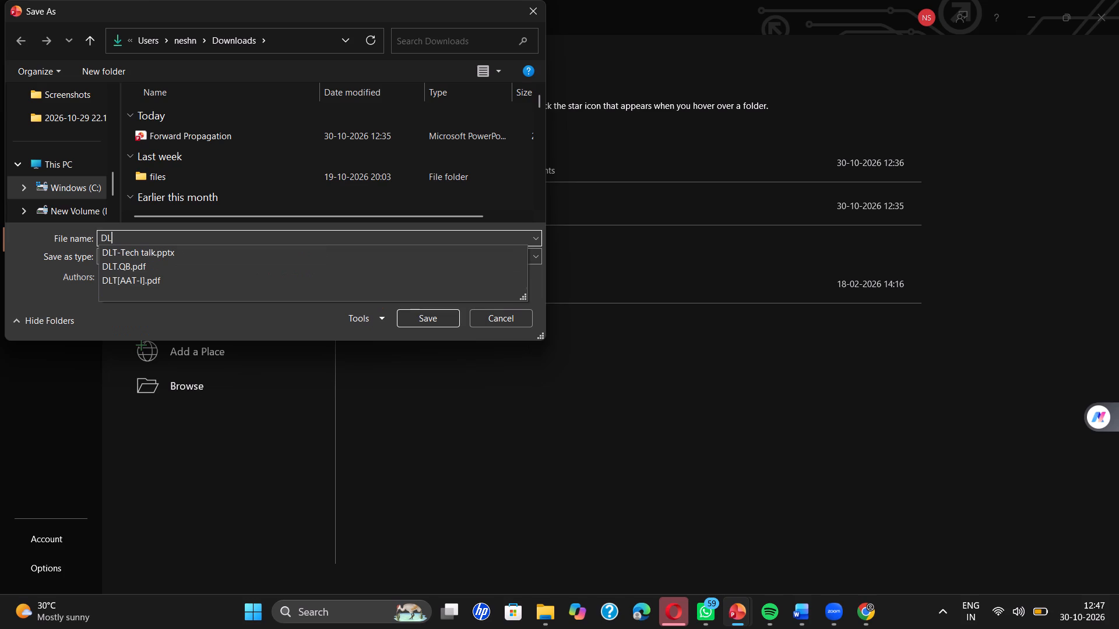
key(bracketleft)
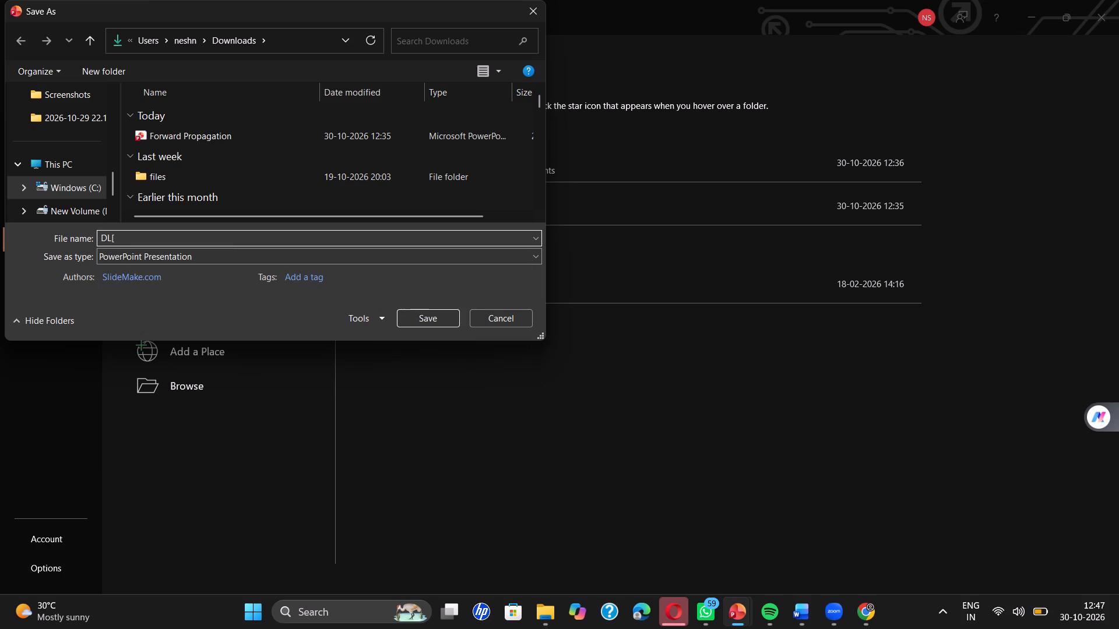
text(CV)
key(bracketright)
click(449, 312)
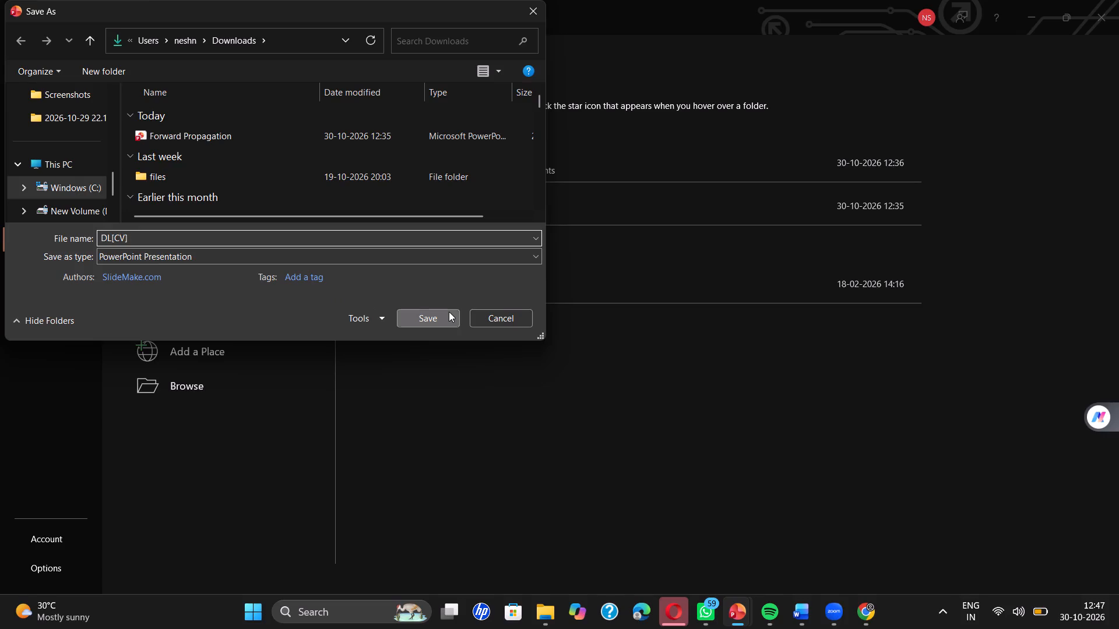